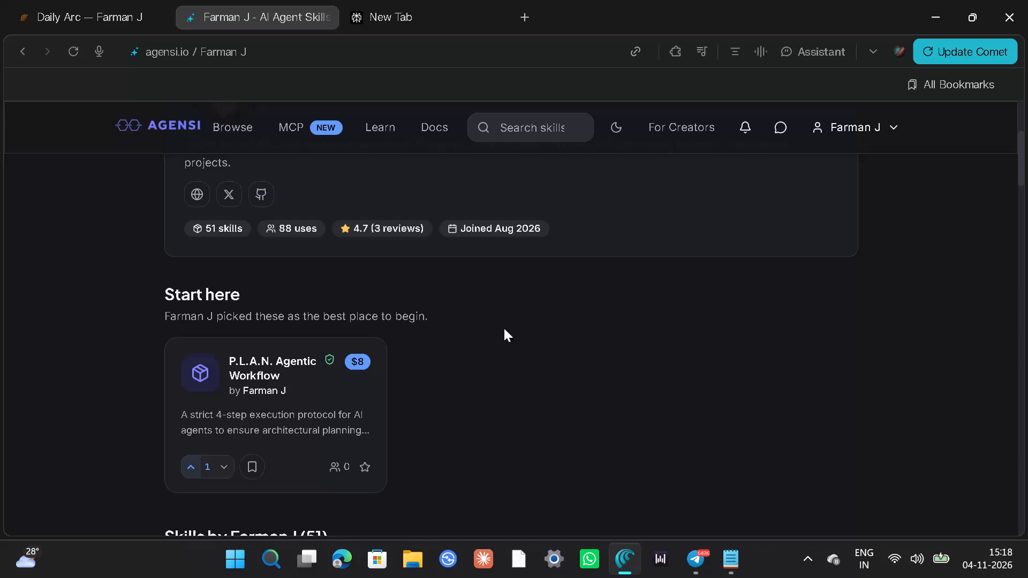
Look through the creator profile down to the list of published skills.
scroll(424, 355, "down", 3)
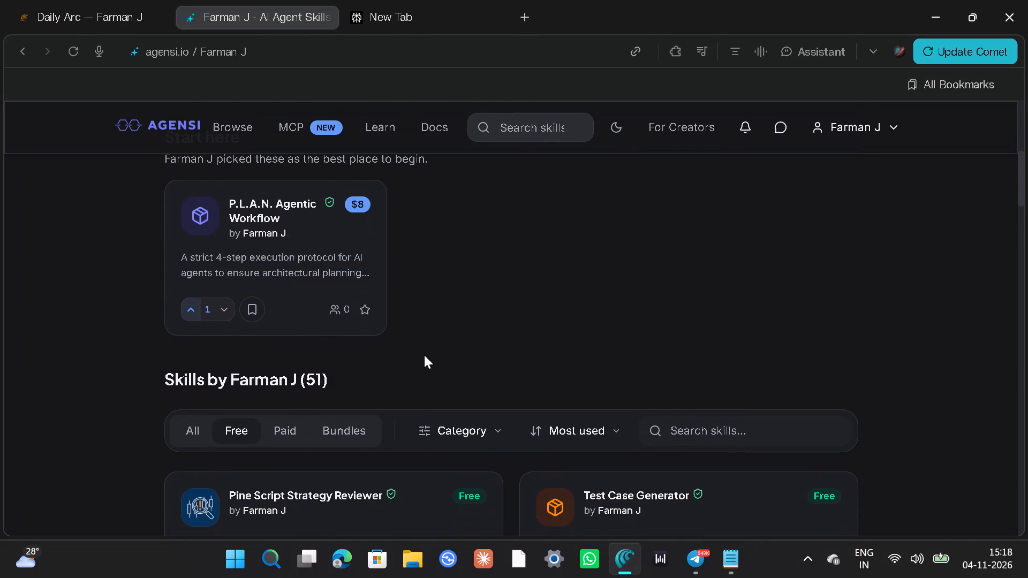
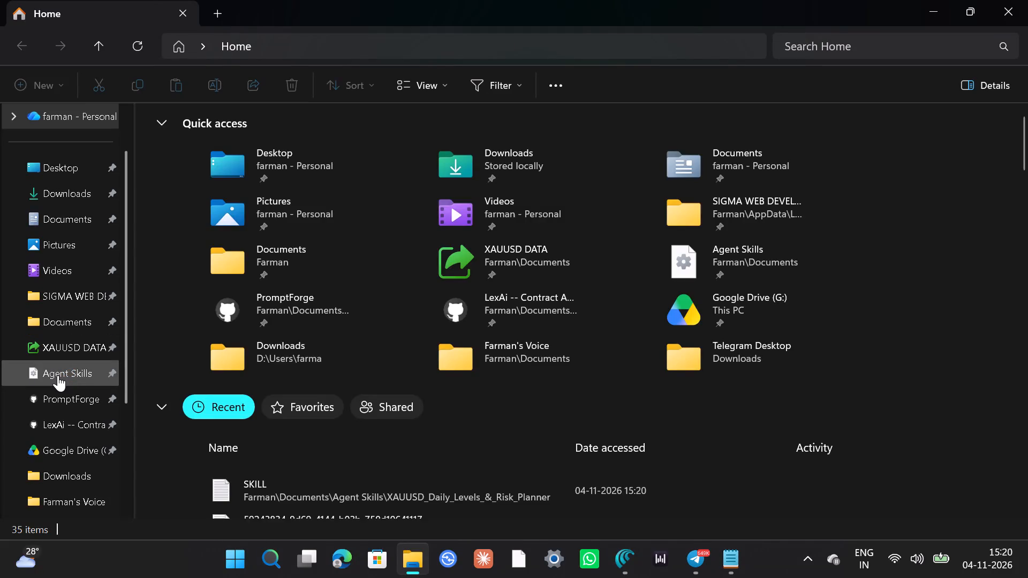
In File Explorer, browse the Agent Skills folder and check the contents of the XAUUSD_Daily_Levels_&_Risk_Planner folder, returning to Agent Skills.
scroll(518, 358, "down", 9)
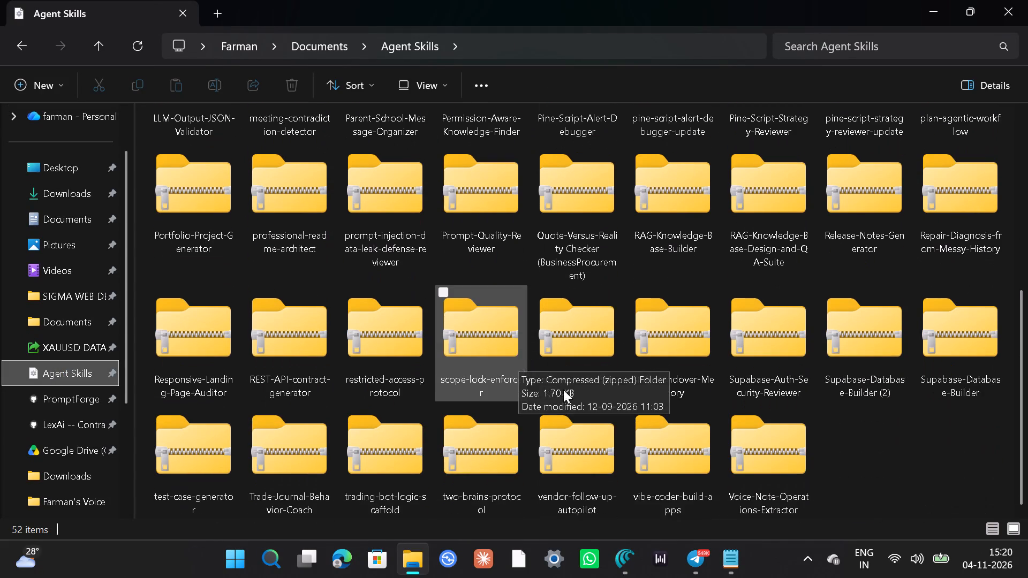
scroll(505, 466, "down", 2)
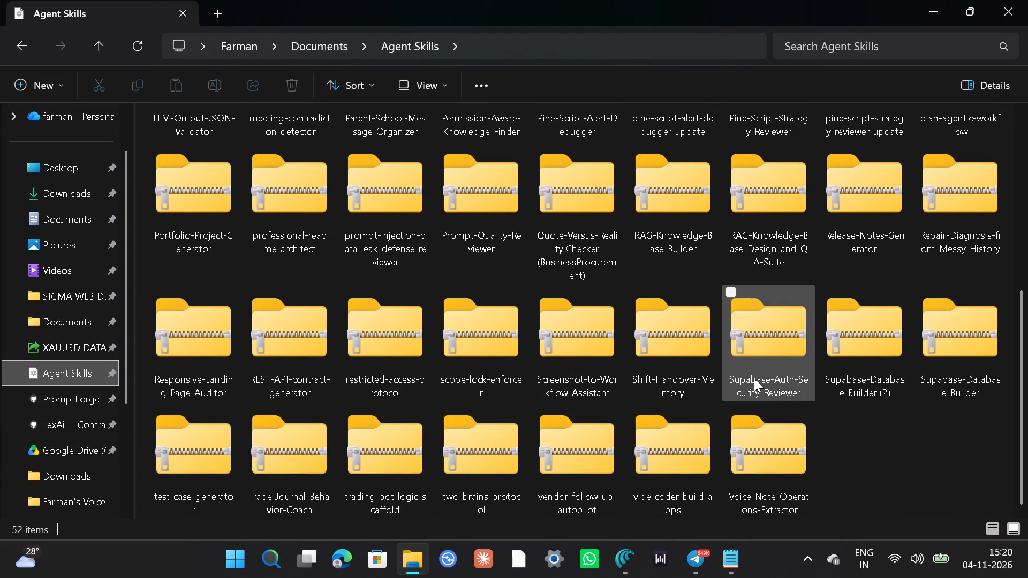
scroll(754, 378, "down", 1)
scroll(754, 378, "up", 4)
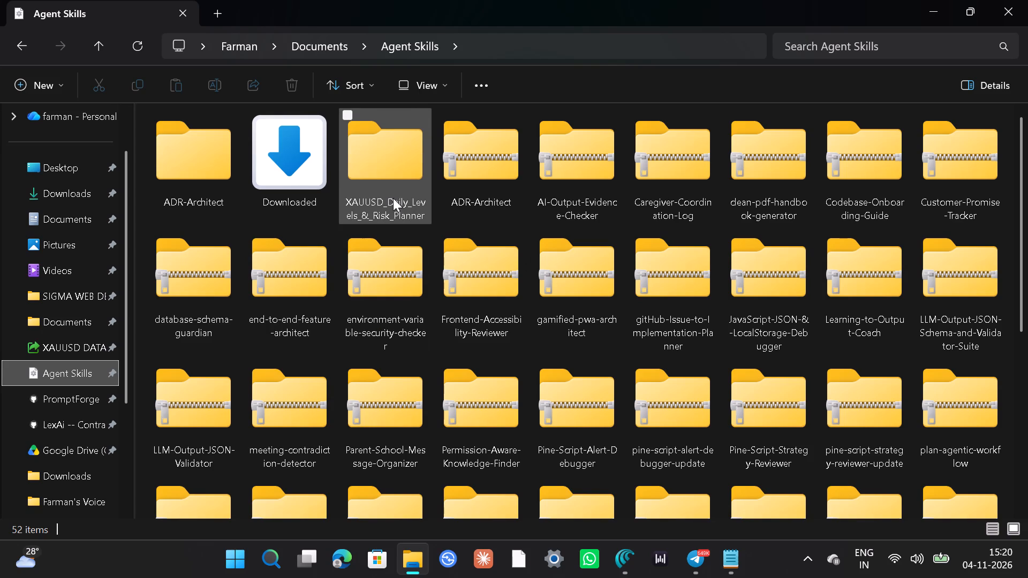
double_click(382, 180)
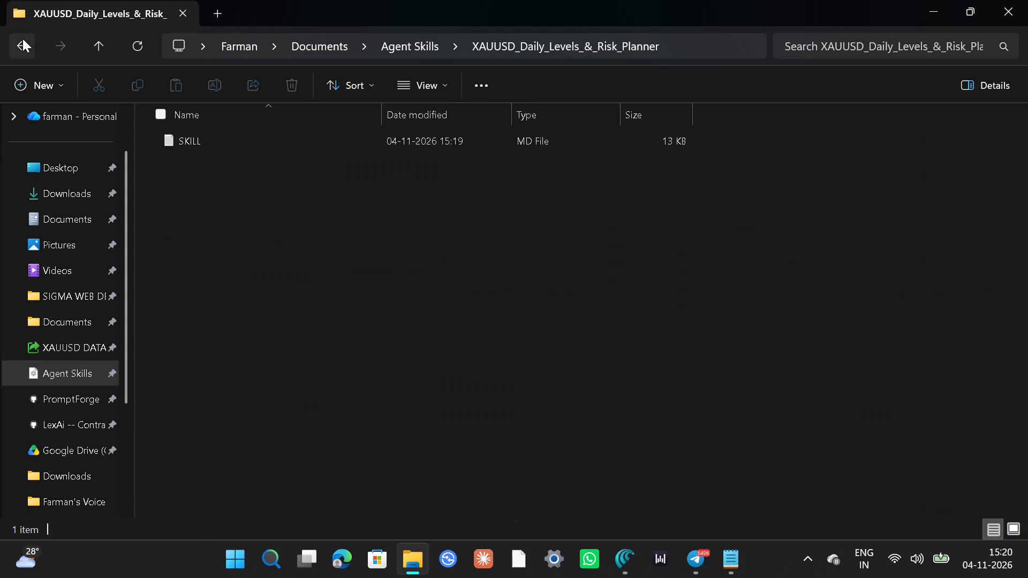
left_click(22, 39)
Compress the XAUUSD_Daily_Levels_&_Risk_Planner folder into a ZIP archive in Agent Skills, keeping the suggested name.
right_click(365, 179)
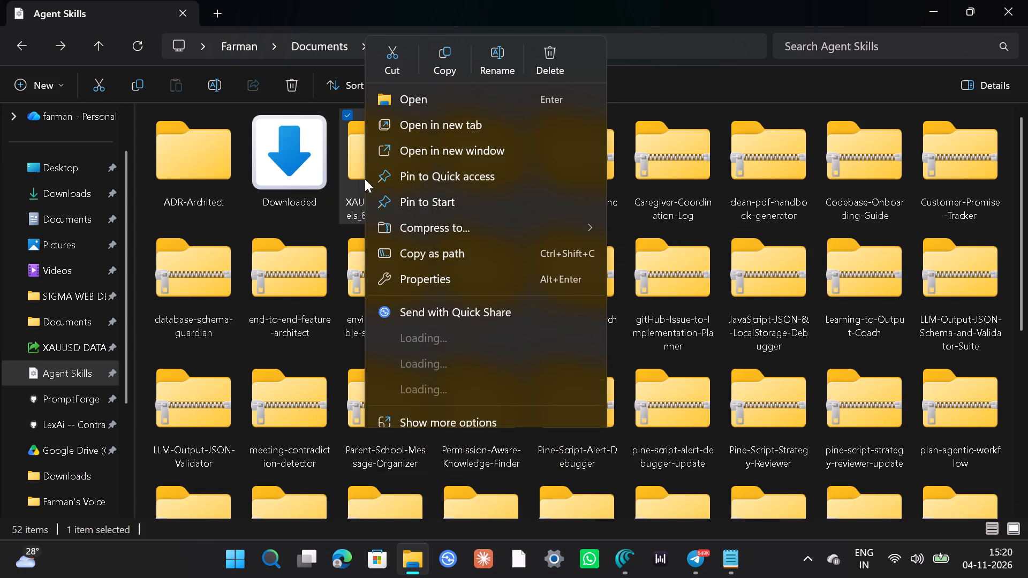
left_click(620, 229)
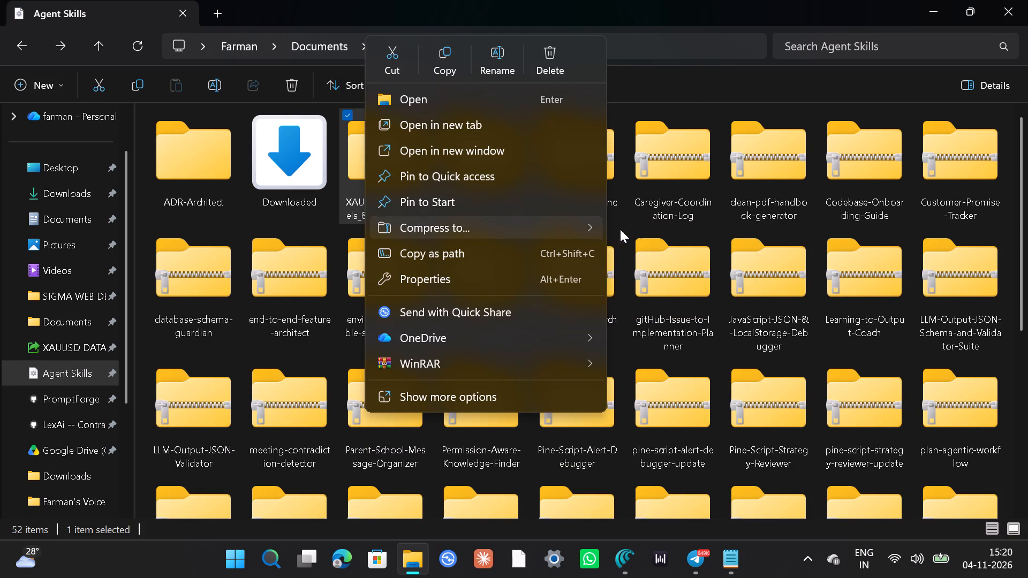
scroll(397, 260, "up", 4)
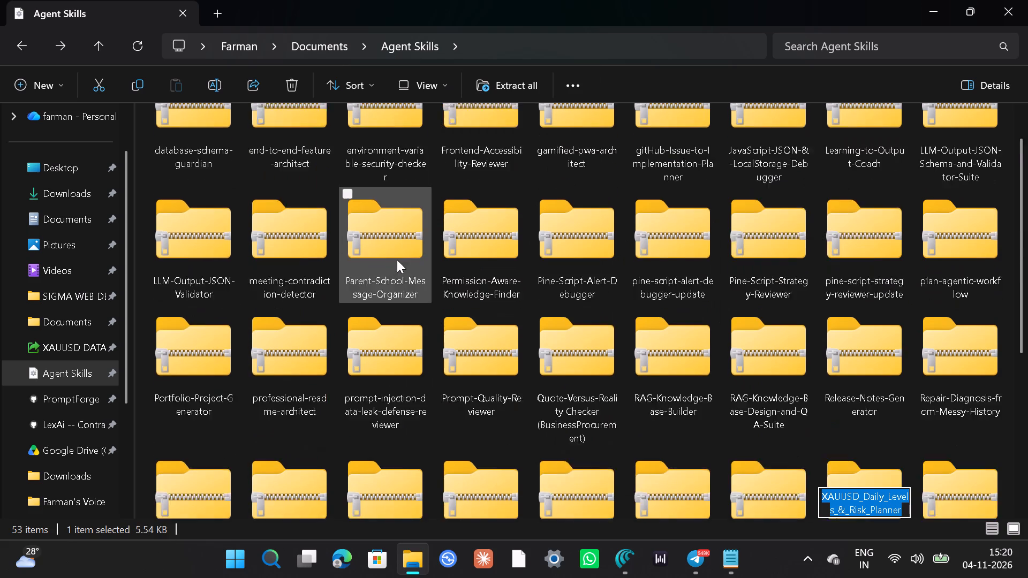
scroll(397, 260, "down", 6)
left_click(963, 451)
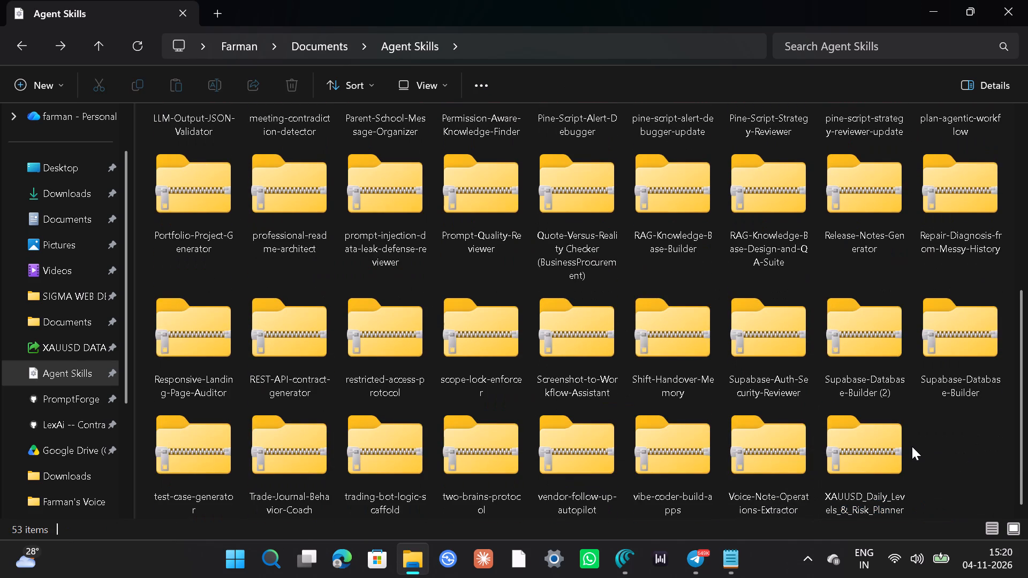
scroll(912, 446, "down", 2)
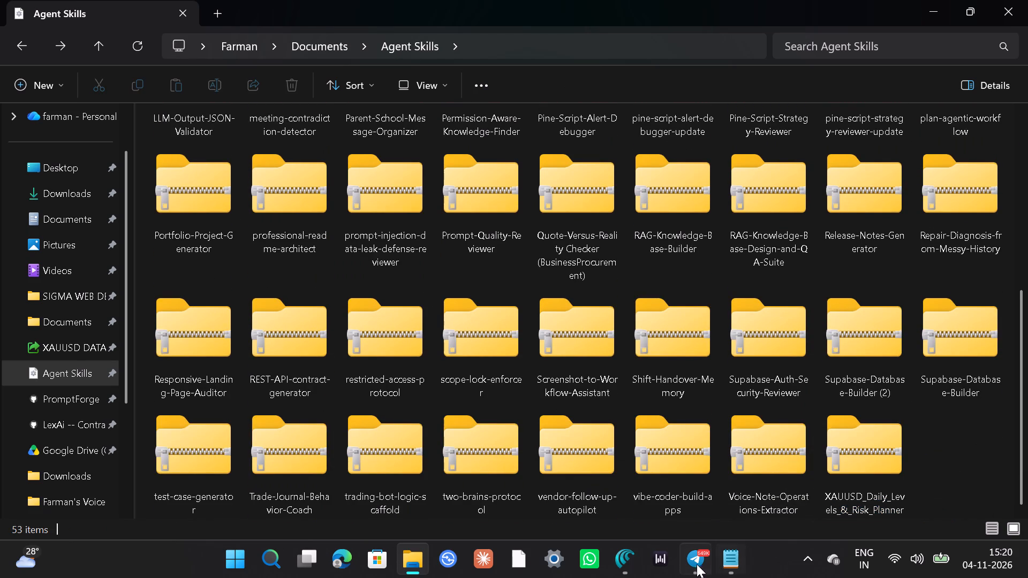
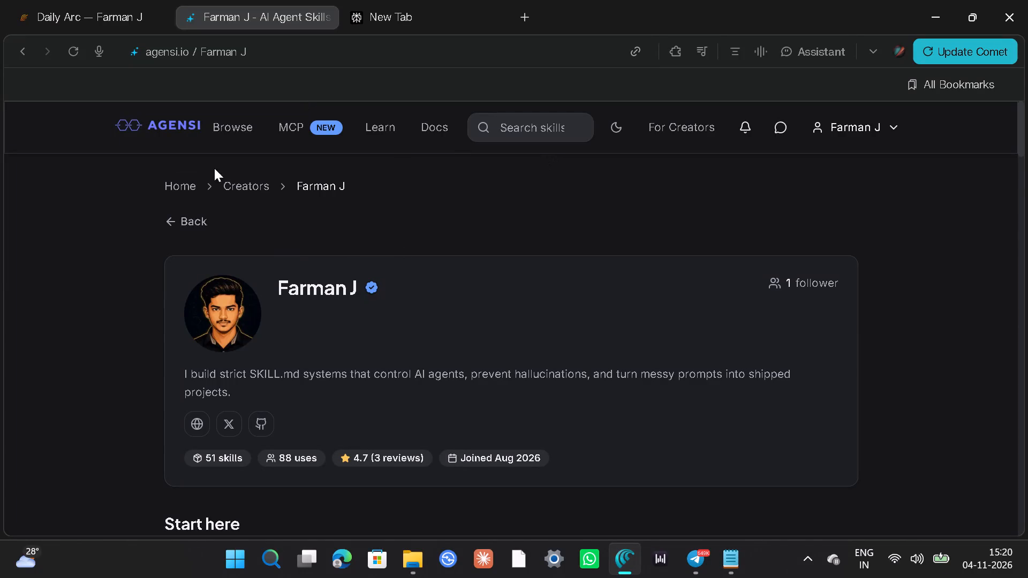
Go to the Agensi home page and open Creator Studio in the account's dashboard.
left_click(187, 184)
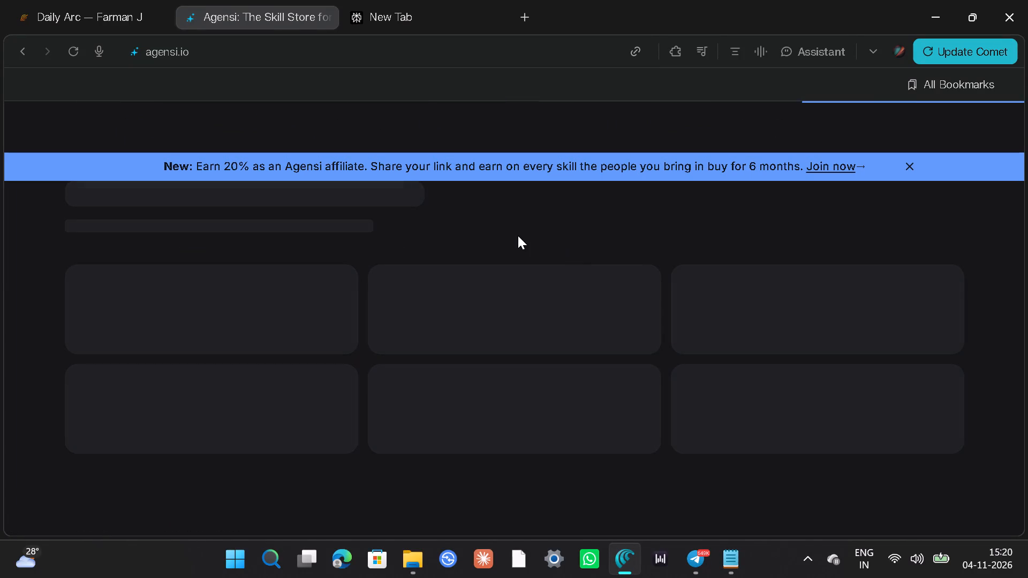
scroll(518, 235, "down", 1)
scroll(717, 313, "up", 1)
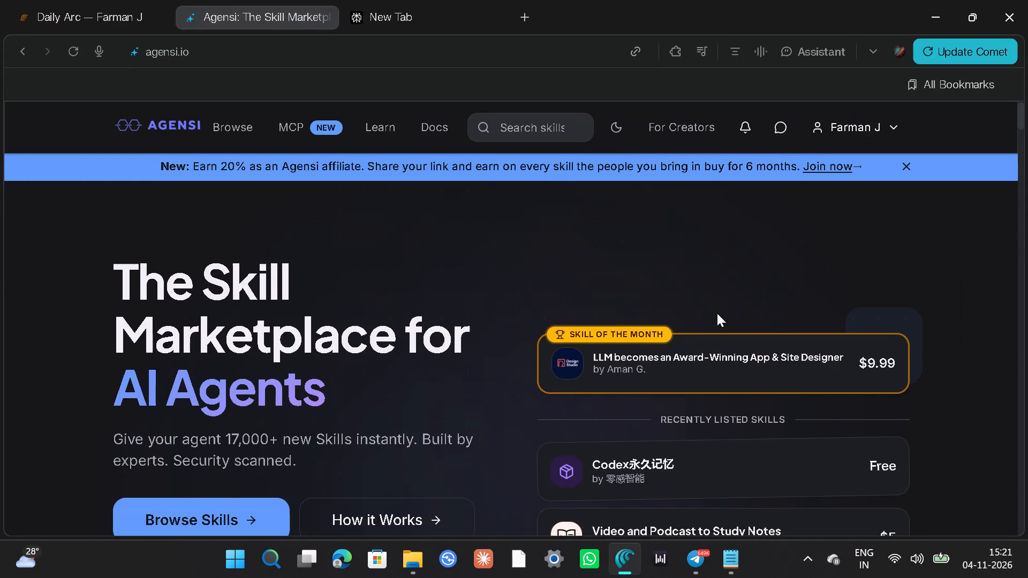
left_click(893, 133)
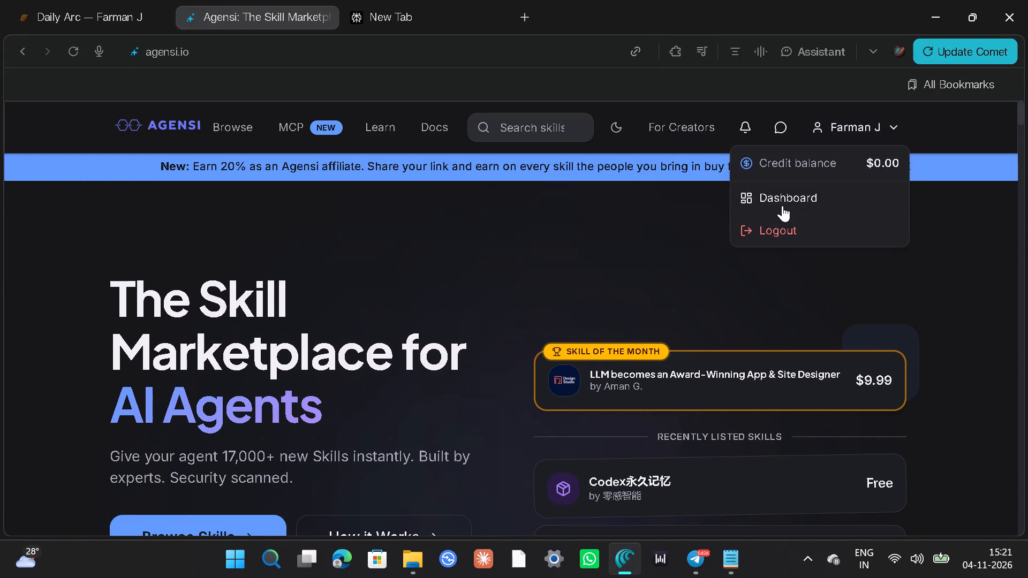
left_click(785, 200)
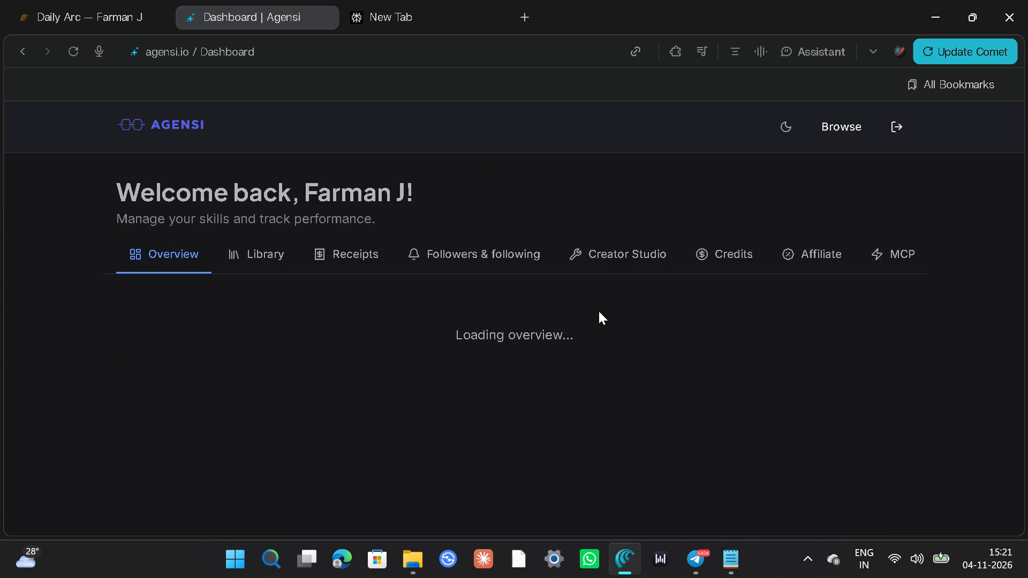
left_click(586, 238)
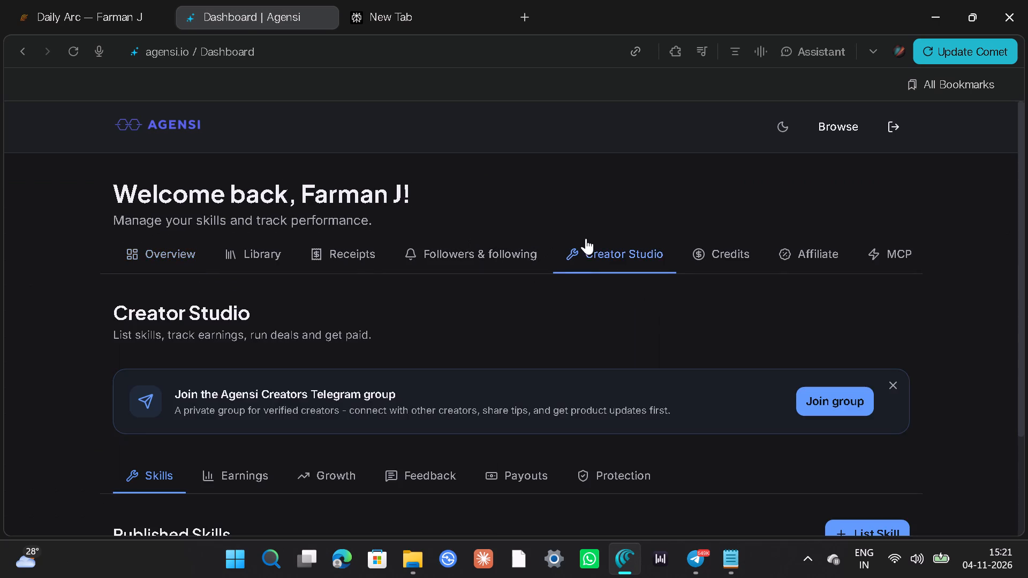
Start a new skill listing from the Published Skills section and look over the blank submission form and its live preview.
scroll(552, 346, "down", 3)
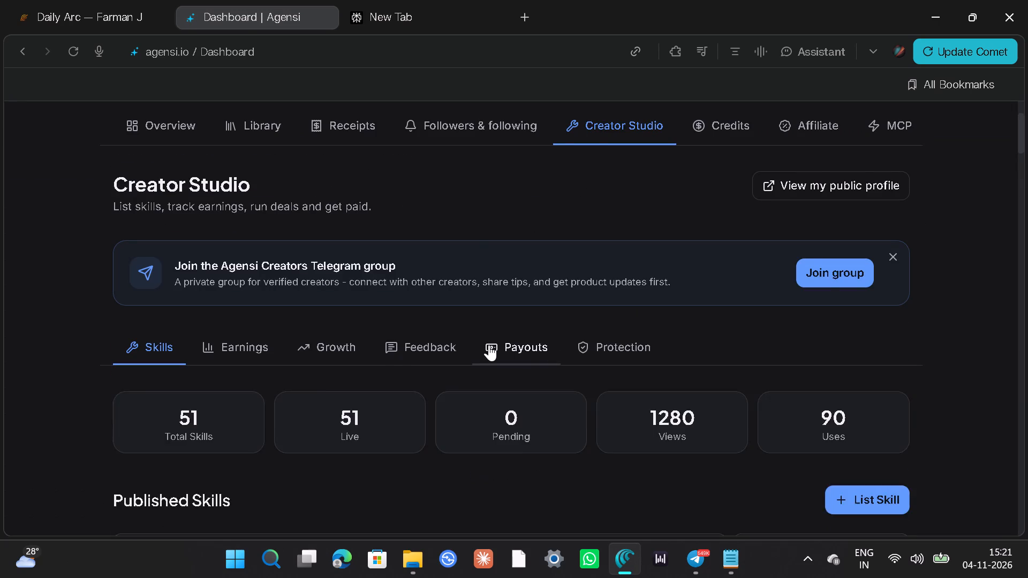
scroll(489, 345, "up", 1)
scroll(489, 345, "down", 4)
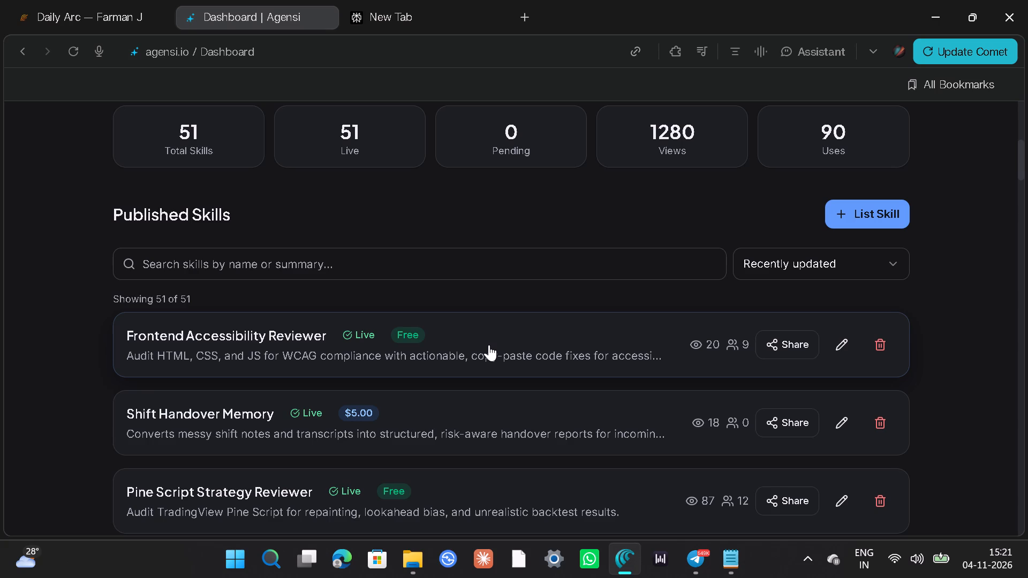
scroll(489, 345, "up", 3)
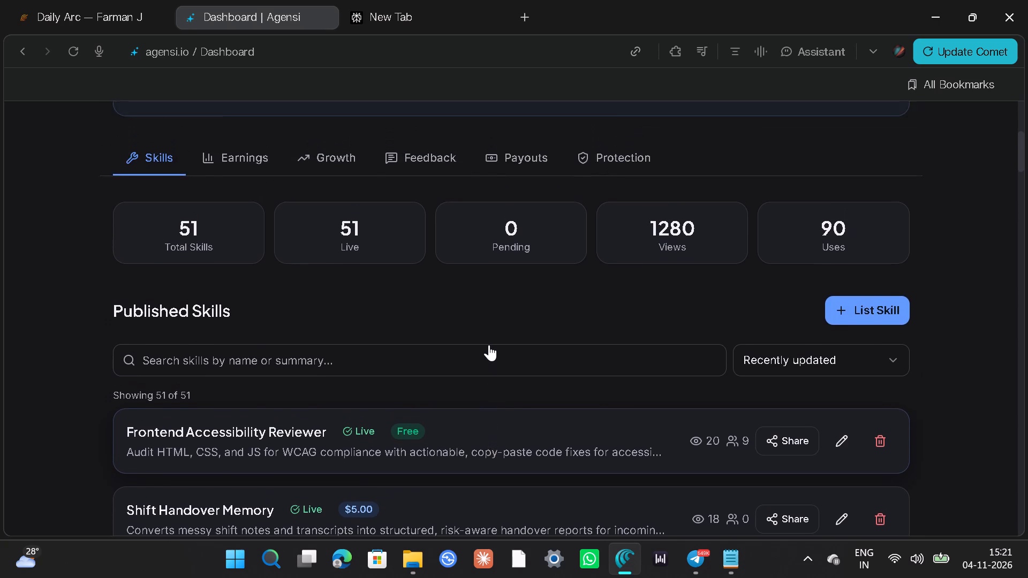
scroll(489, 345, "up", 2)
scroll(489, 345, "down", 2)
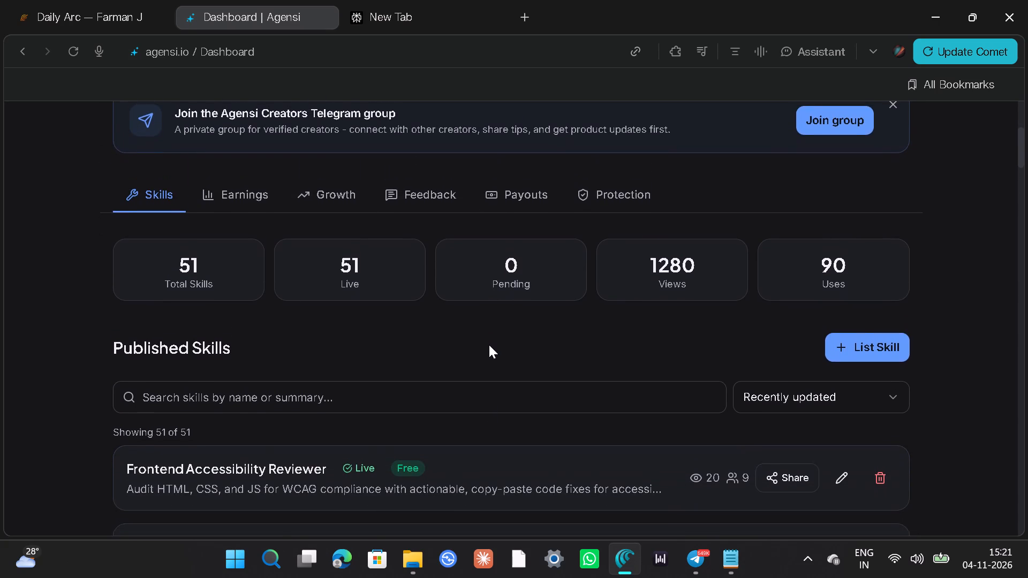
scroll(489, 345, "down", 1)
left_click(841, 297)
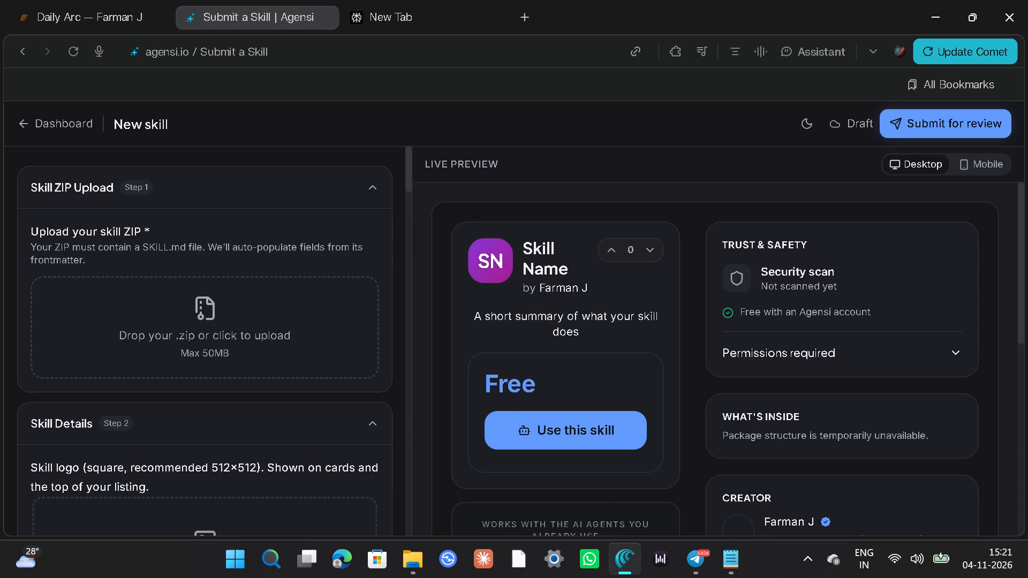
scroll(464, 329, "right", 1)
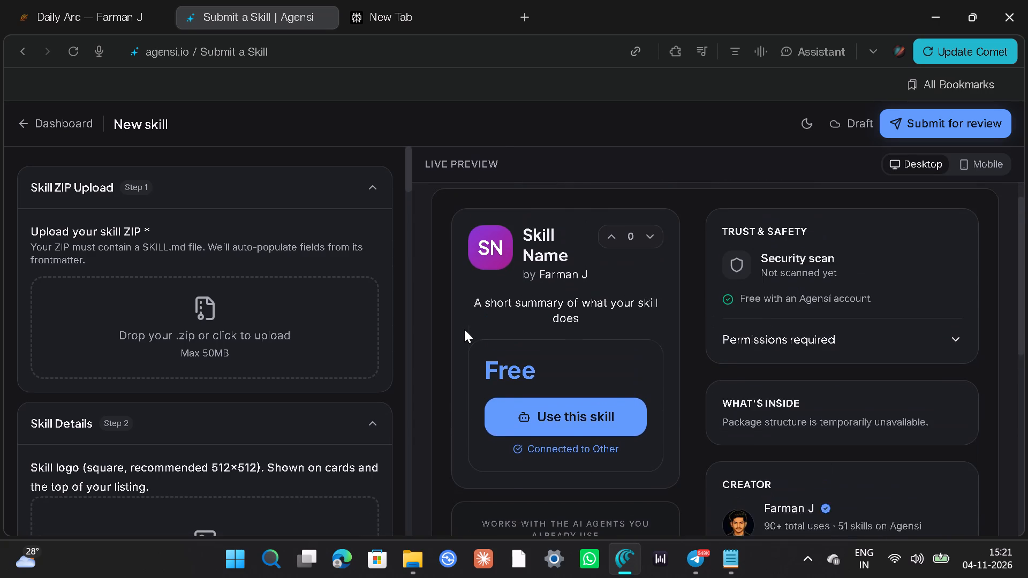
scroll(464, 329, "right", 1)
scroll(298, 258, "up", 1)
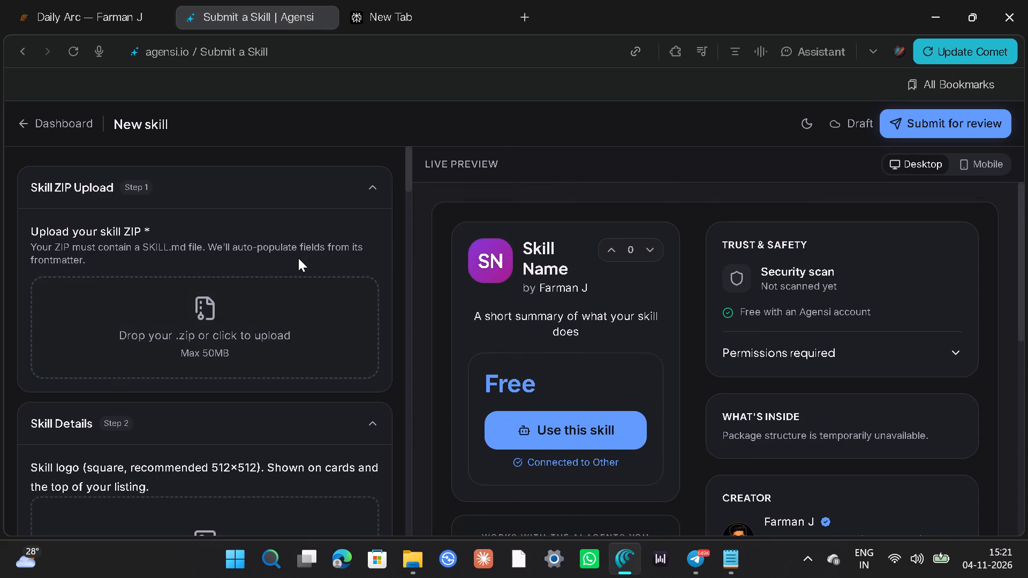
Upload the XAUUSD_Daily_Levels_&_Risk_Planner ZIP archive from the Agent Skills folder as the new listing's skill package.
left_click(197, 338)
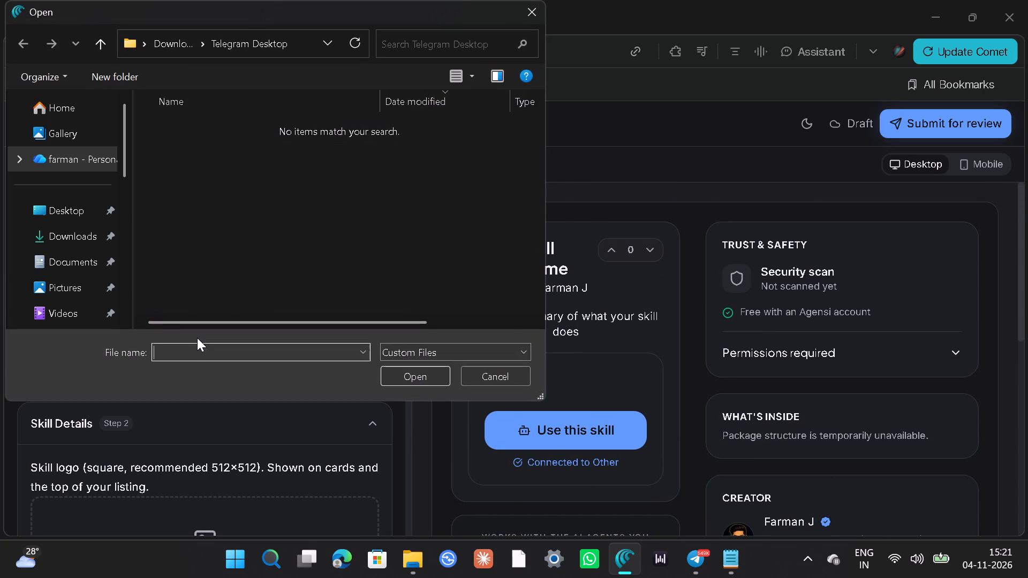
scroll(73, 266, "down", 1)
scroll(69, 148, "up", 1)
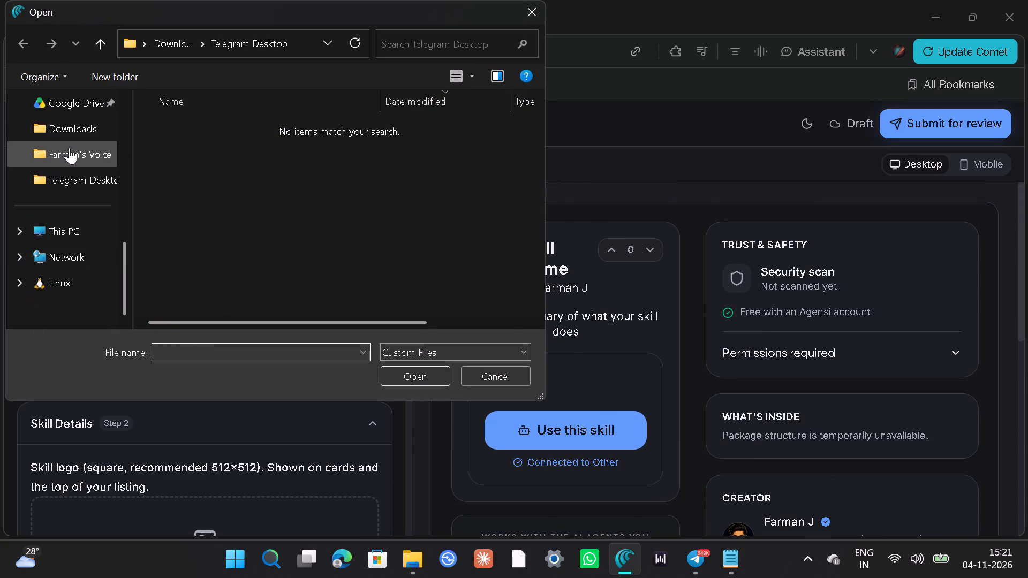
left_click_drag(121, 271, 124, 232)
double_click(77, 124)
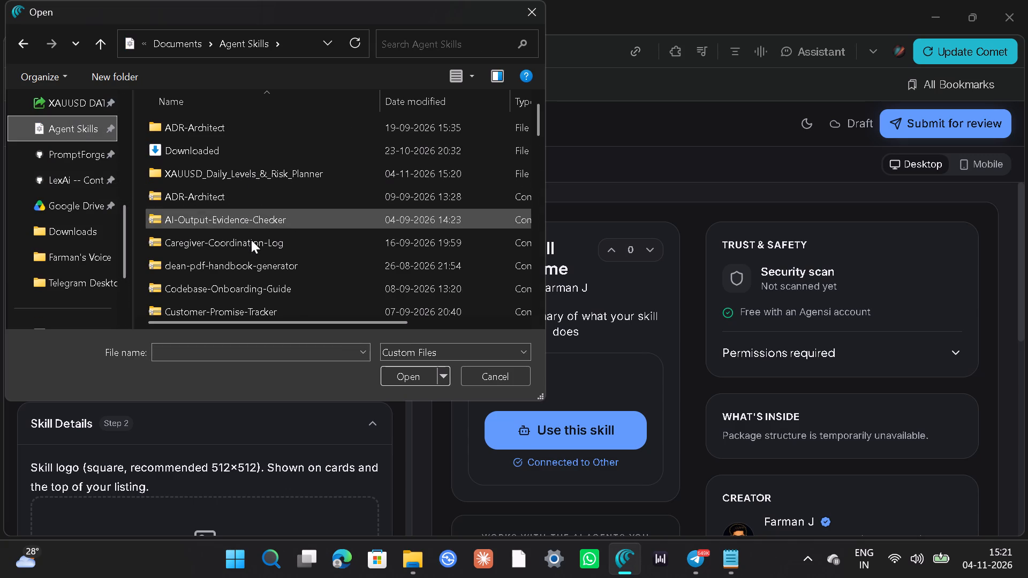
scroll(251, 240, "down", 5)
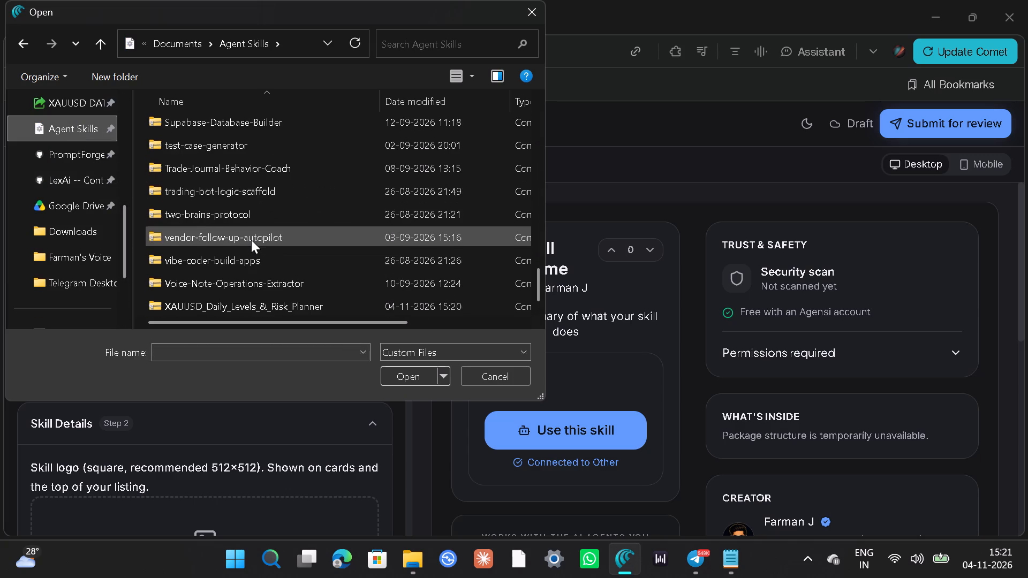
scroll(251, 240, "down", 1)
left_click(225, 306)
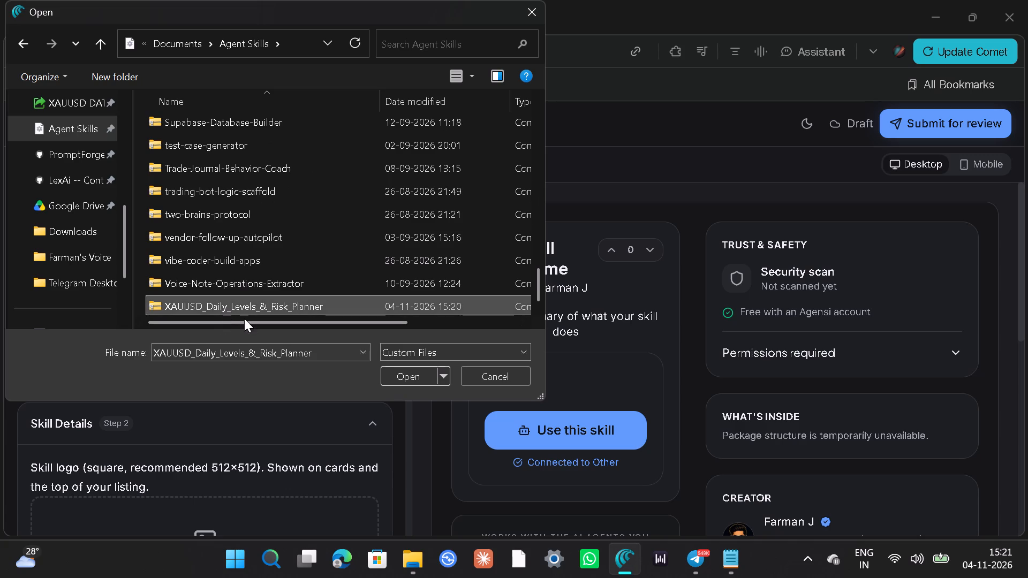
left_click(411, 374)
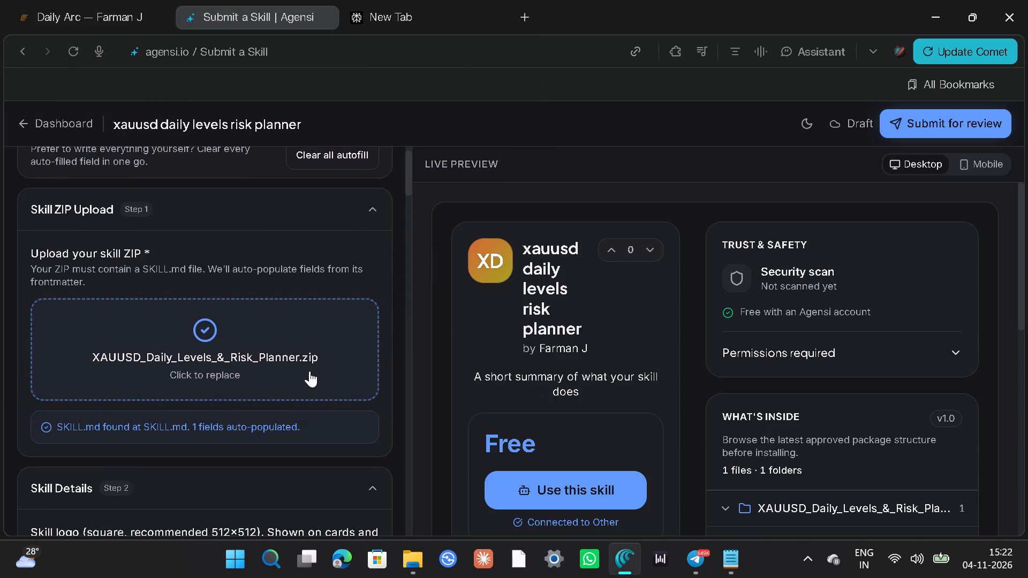
scroll(356, 334, "down", 1)
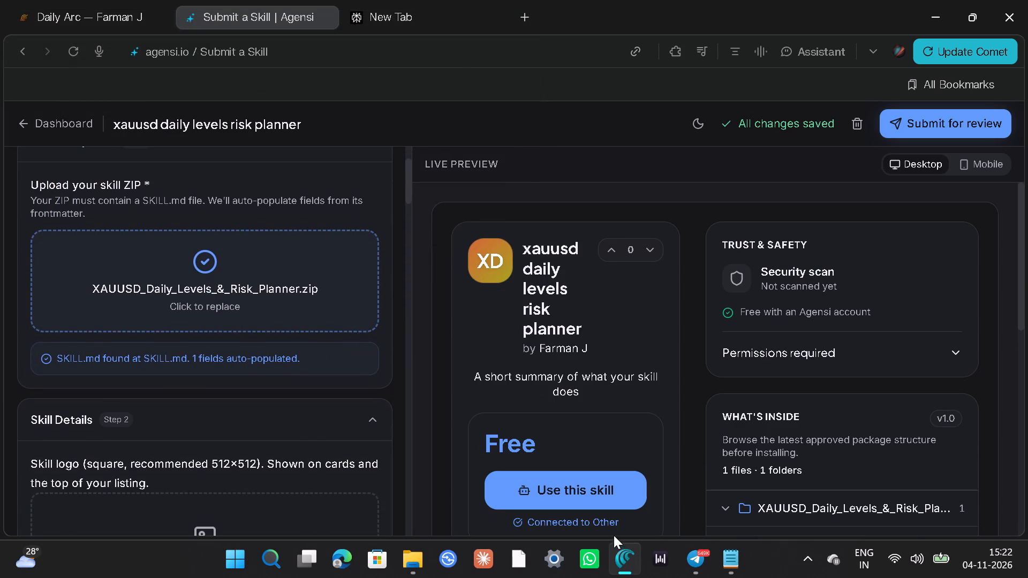
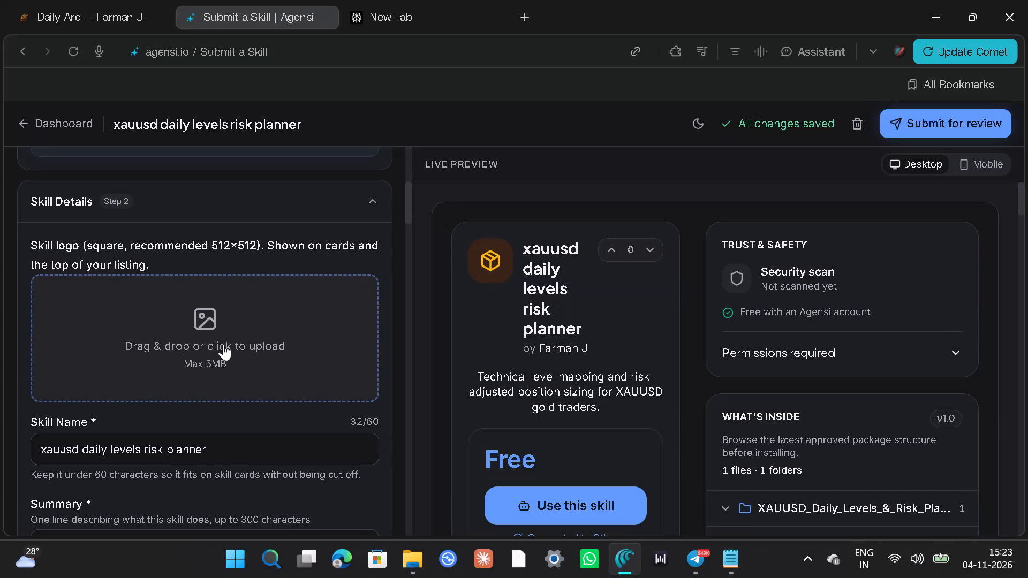
Upload the Logo image from the XAUUSD_Daily_Levels_&_Risk_Planner folder as the skill logo in Skill Details.
left_click(223, 344)
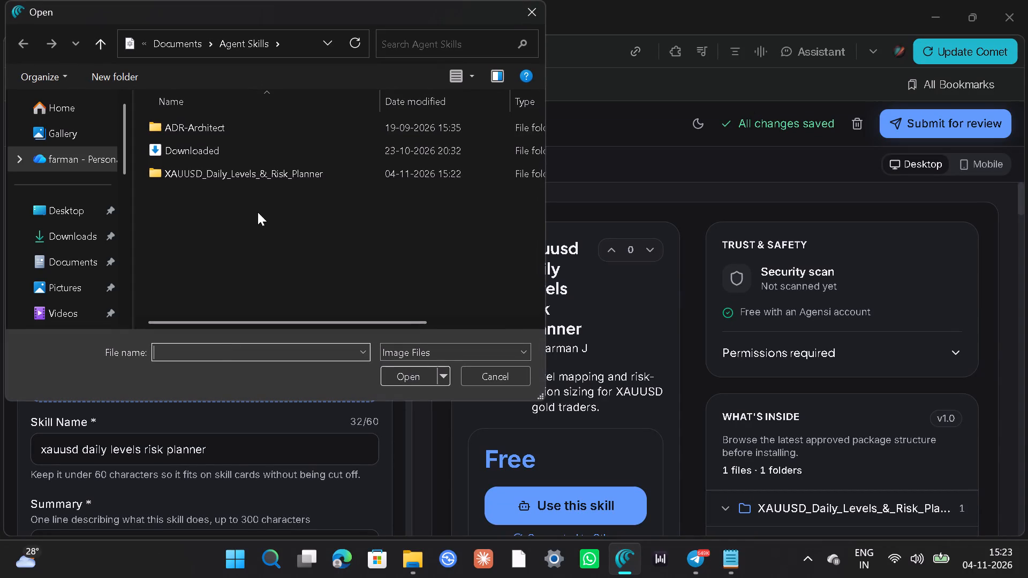
double_click(228, 180)
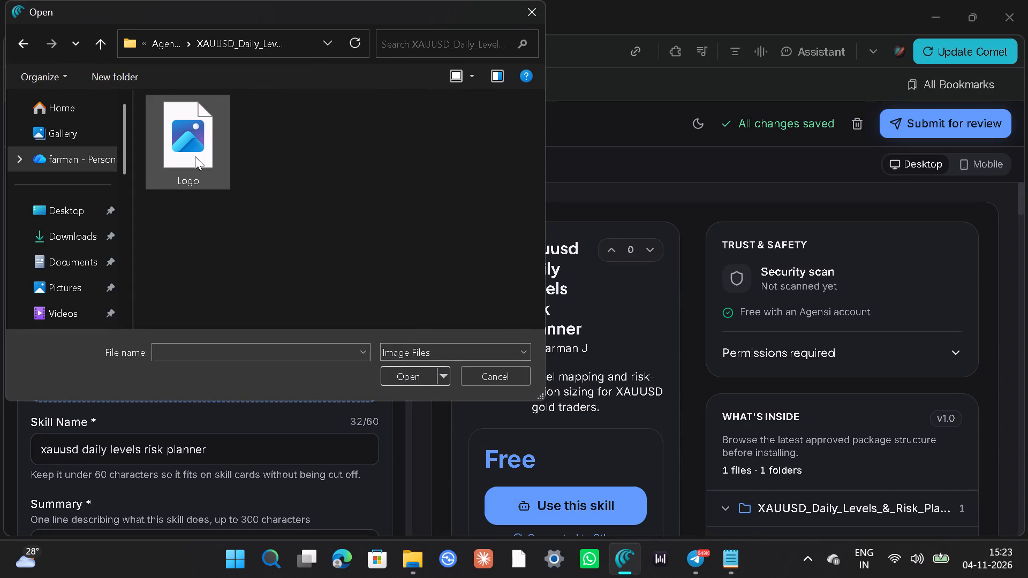
left_click(195, 156)
left_click(409, 385)
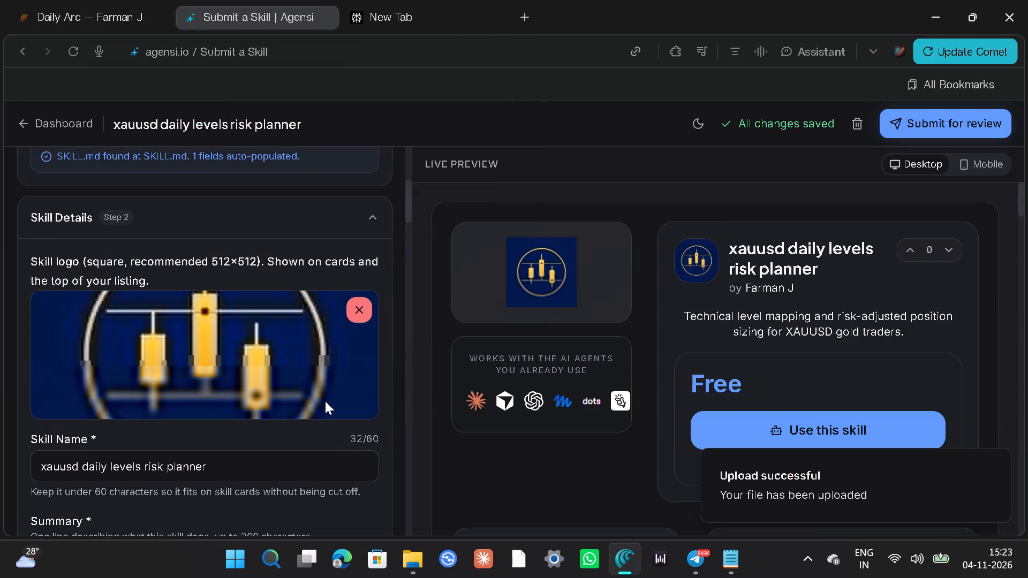
Review the uploaded skill ZIP, the logo and the auto-filled name and summary in the submission form.
scroll(325, 401, "up", 1)
scroll(325, 401, "down", 1)
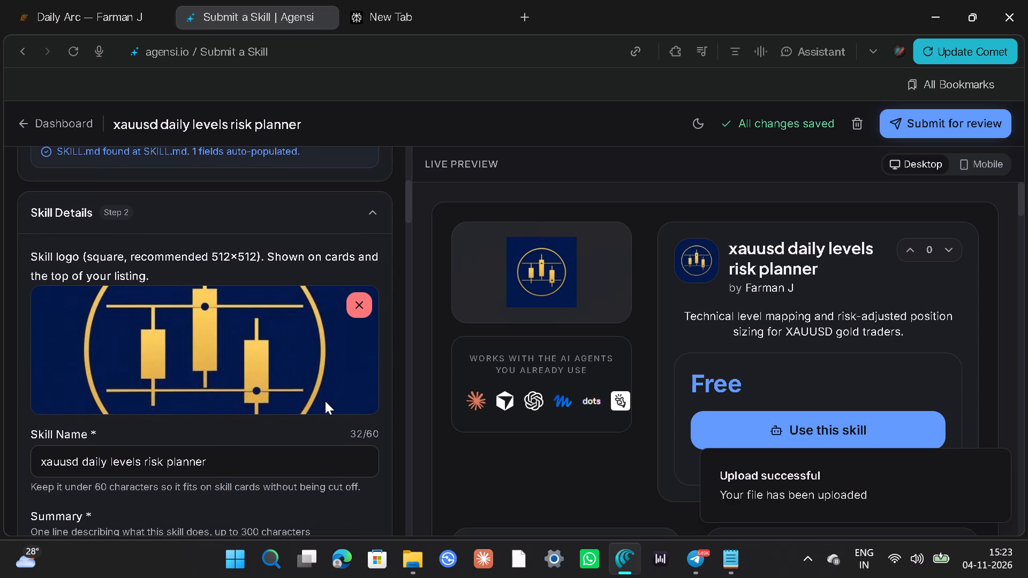
scroll(325, 401, "up", 3)
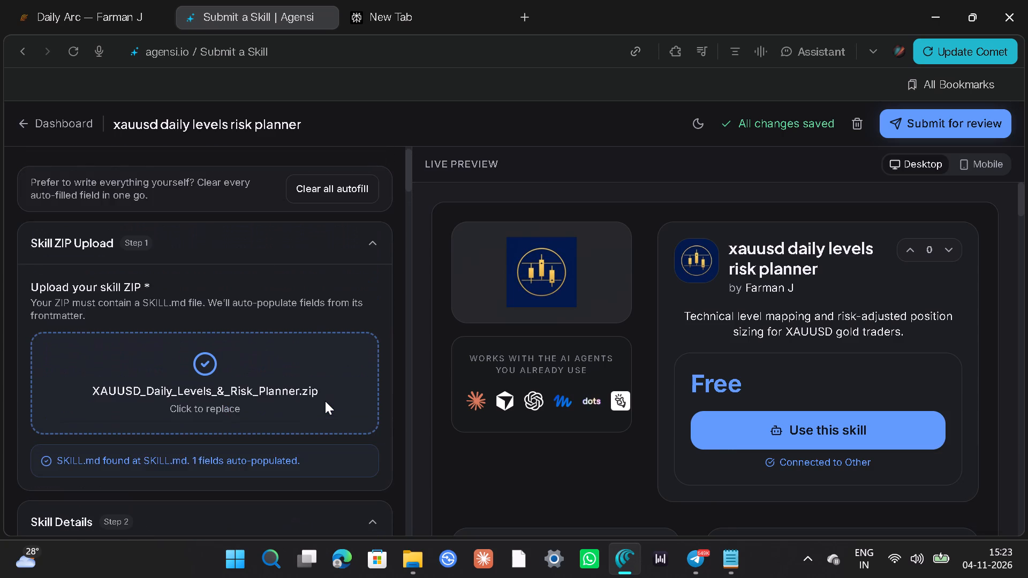
scroll(325, 401, "down", 2)
scroll(325, 401, "right", 1)
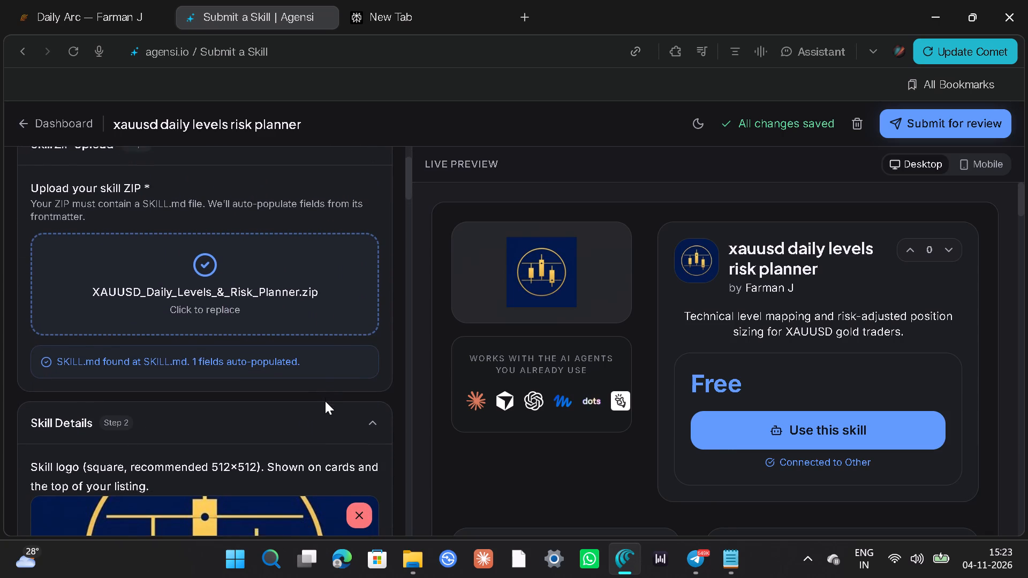
scroll(325, 401, "right", 1)
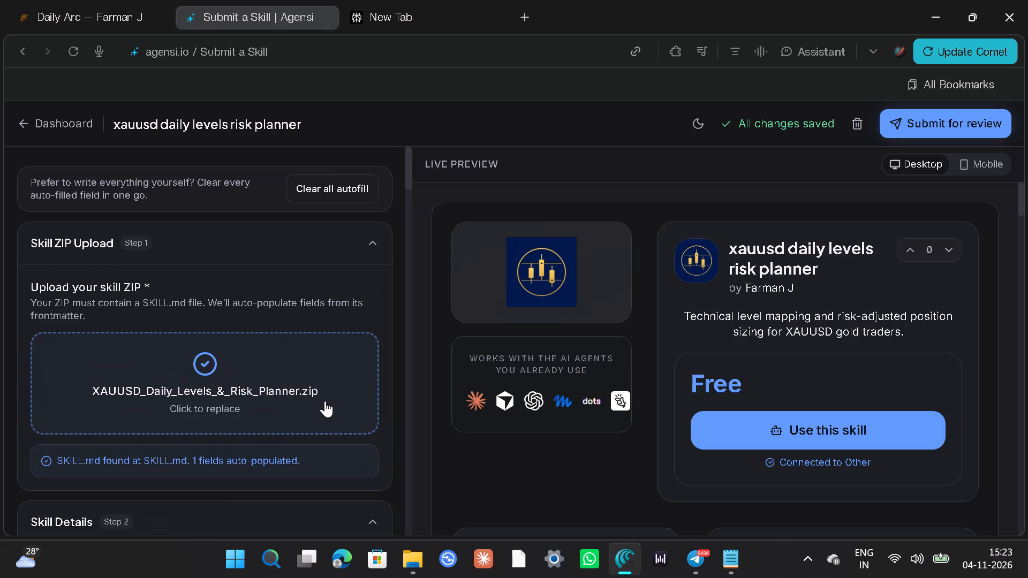
scroll(325, 401, "up", 2)
scroll(325, 401, "down", 2)
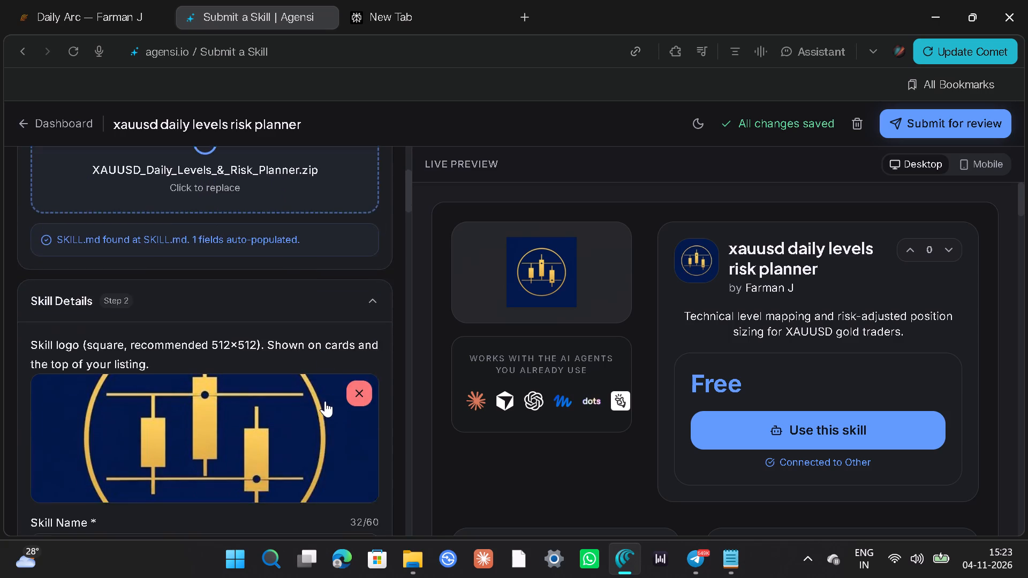
scroll(325, 401, "down", 3)
scroll(325, 401, "up", 1)
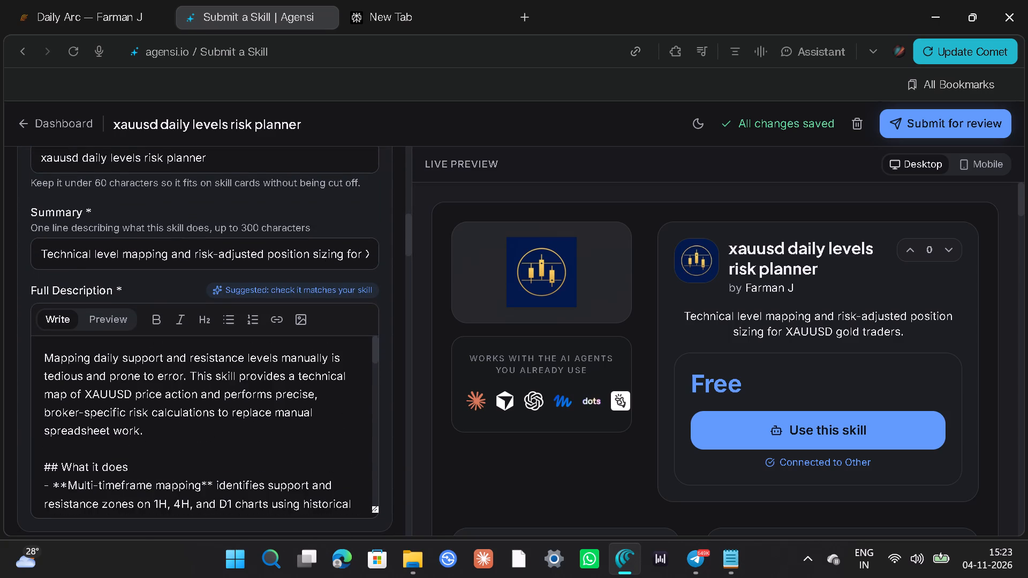
Read through the suggested full description and the drafted buyer request in the demo section.
scroll(338, 248, "down", 3)
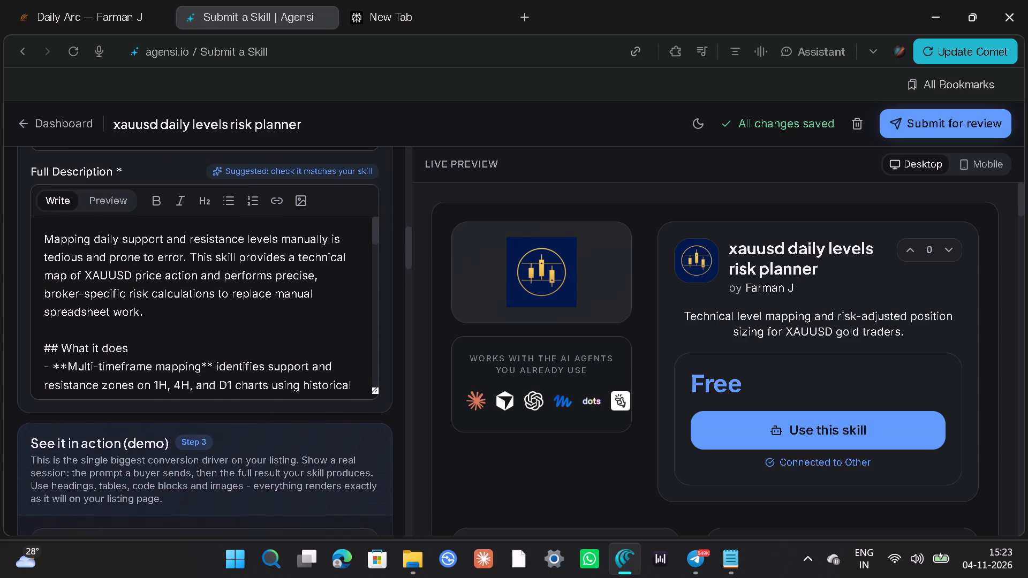
scroll(299, 320, "down", 1)
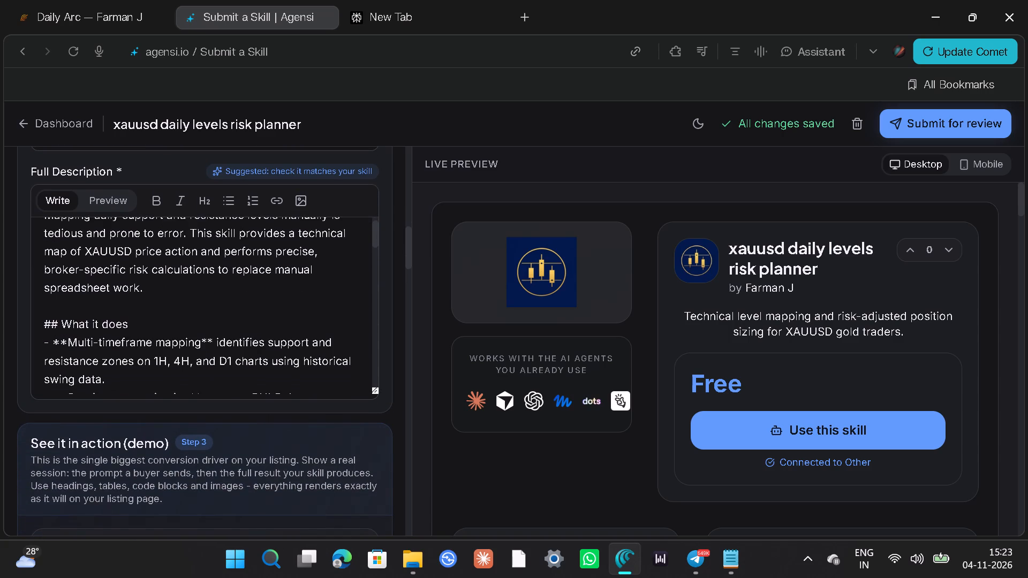
scroll(299, 320, "down", 1)
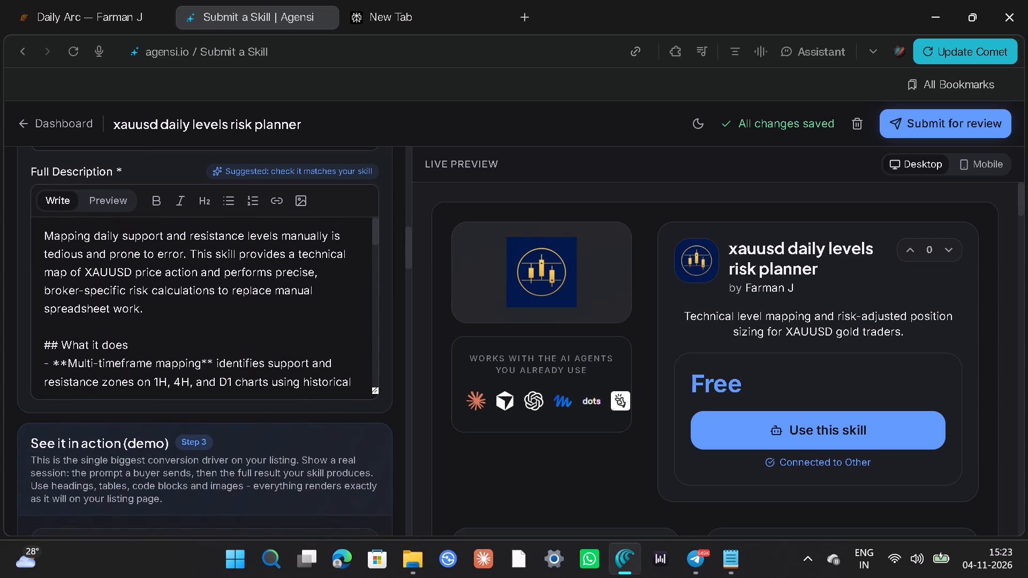
scroll(299, 320, "down", 1)
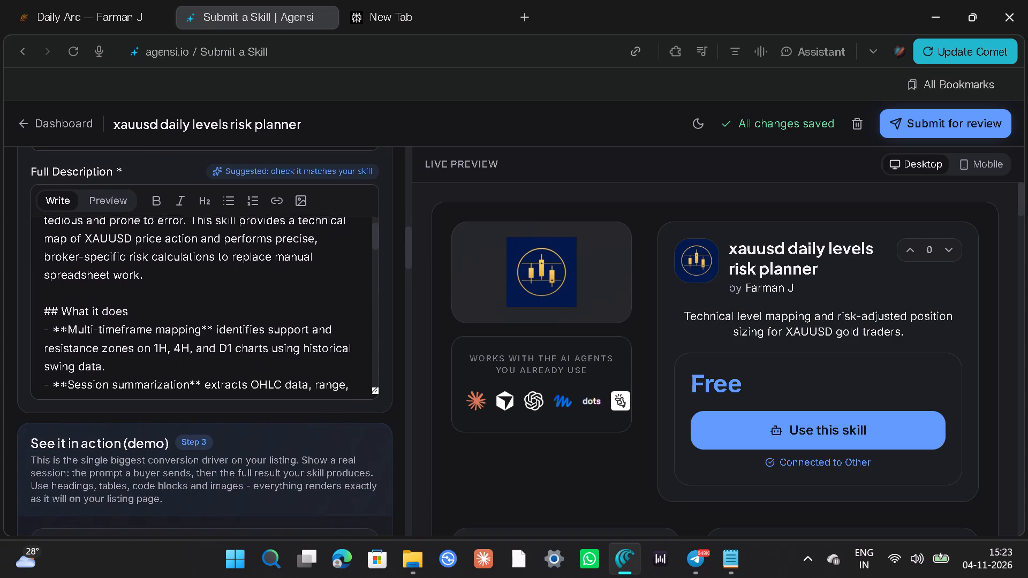
scroll(299, 320, "down", 2)
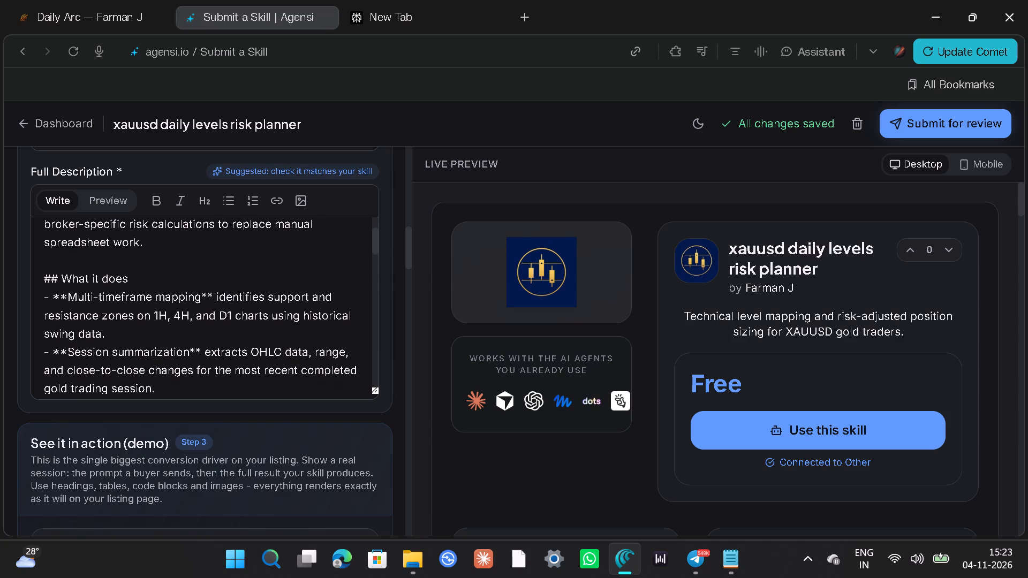
scroll(299, 320, "down", 3)
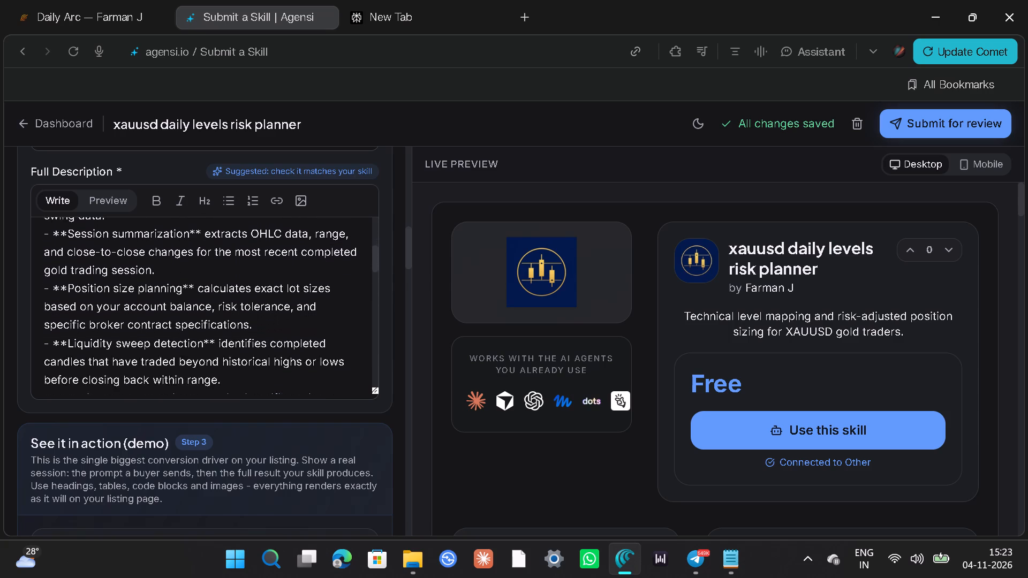
scroll(299, 320, "down", 3)
scroll(400, 360, "down", 2)
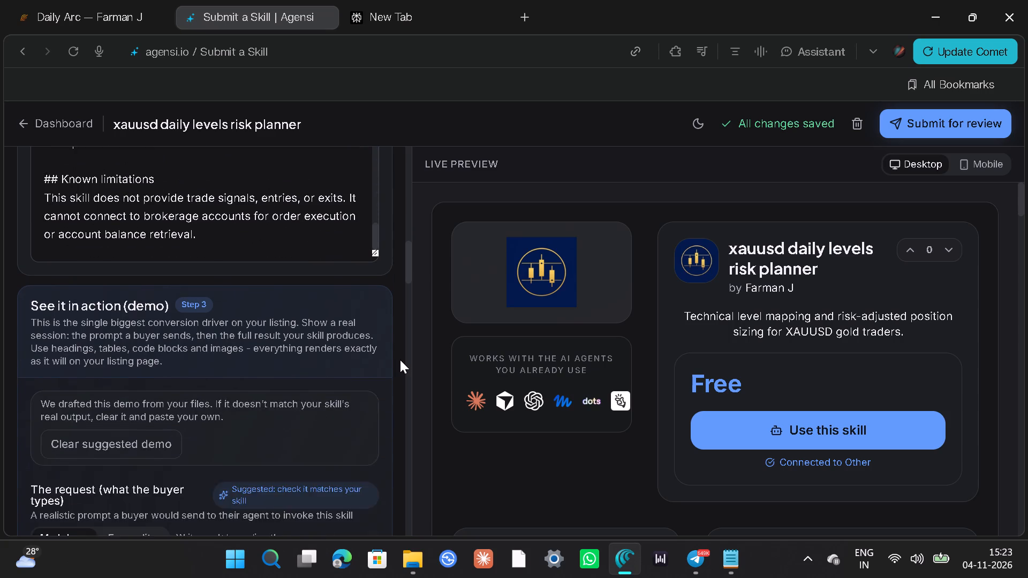
scroll(400, 360, "down", 2)
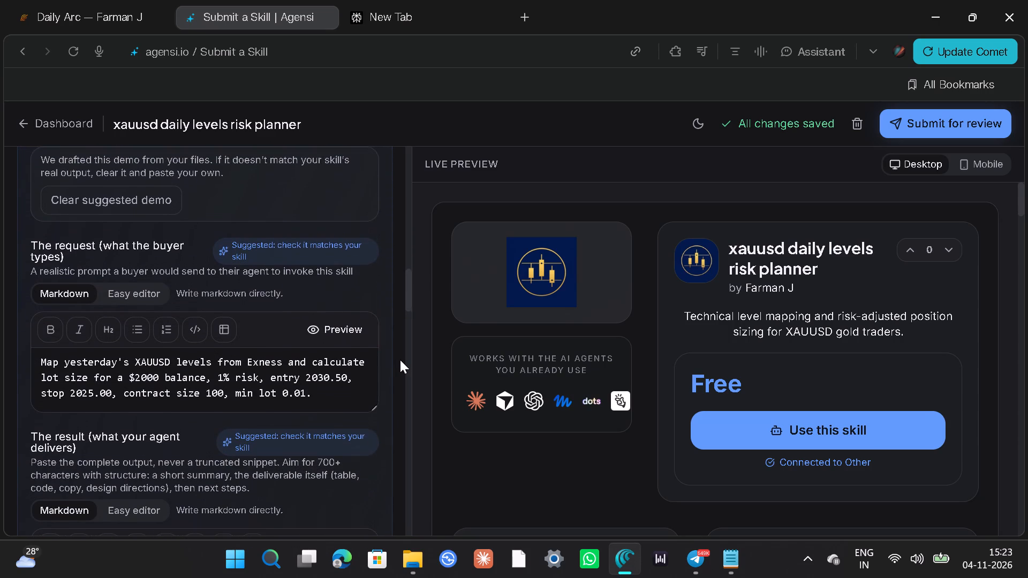
Set the pricing model to One-time with a price of 5 USD.
scroll(400, 360, "down", 3)
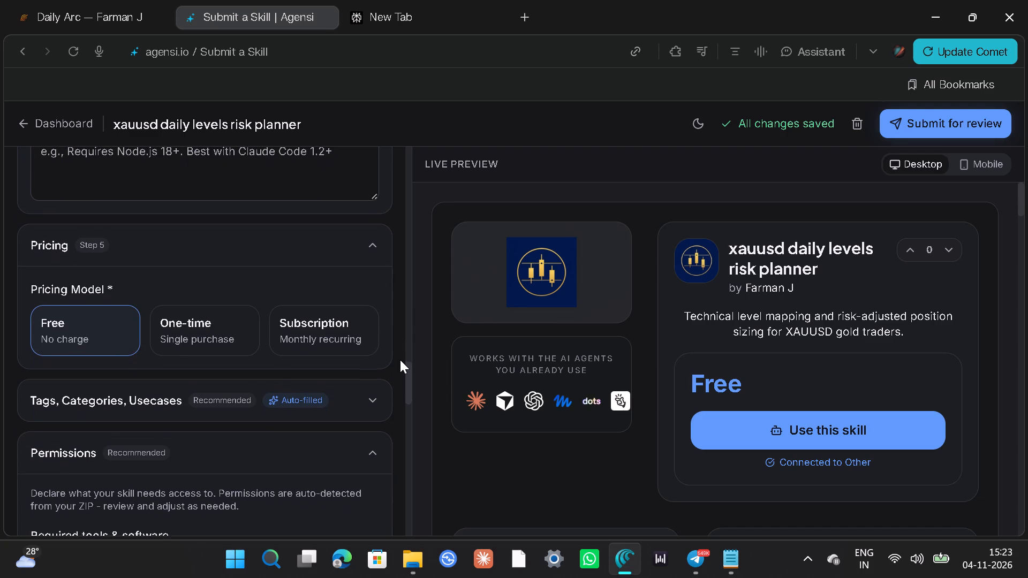
scroll(400, 360, "down", 1)
left_click(213, 332)
left_click(90, 415)
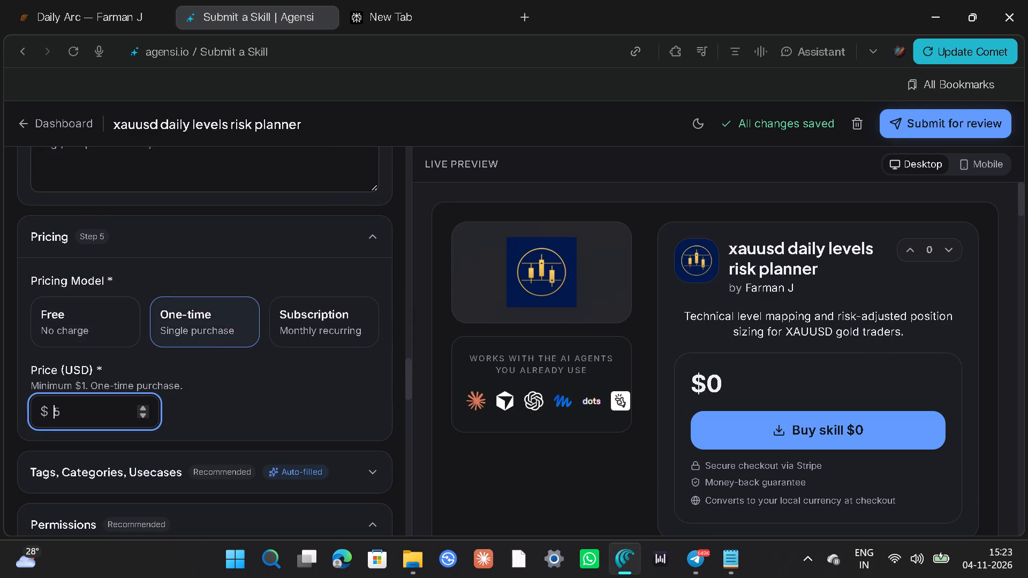
key("5")
Declare Terminal / Shell, Write Files, Read Files, Browser and Network Access as the tools used in the skill's permissions.
scroll(214, 406, "down", 1)
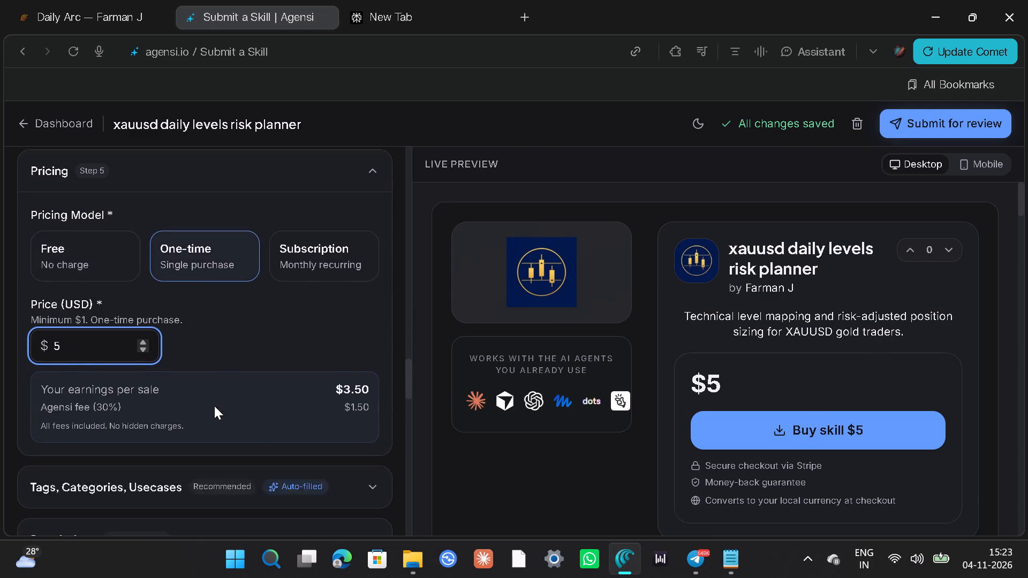
scroll(214, 406, "down", 5)
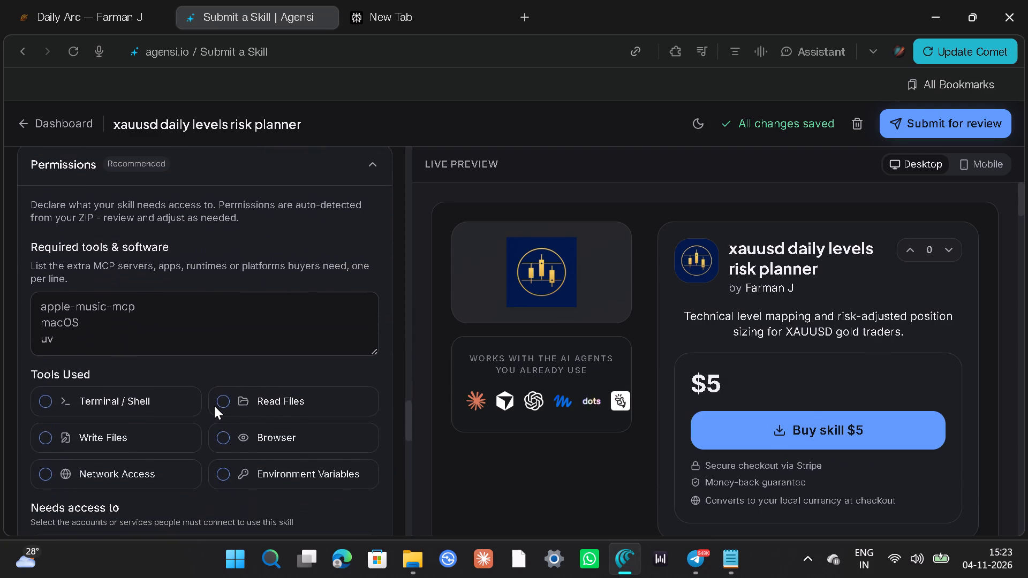
scroll(214, 406, "down", 1)
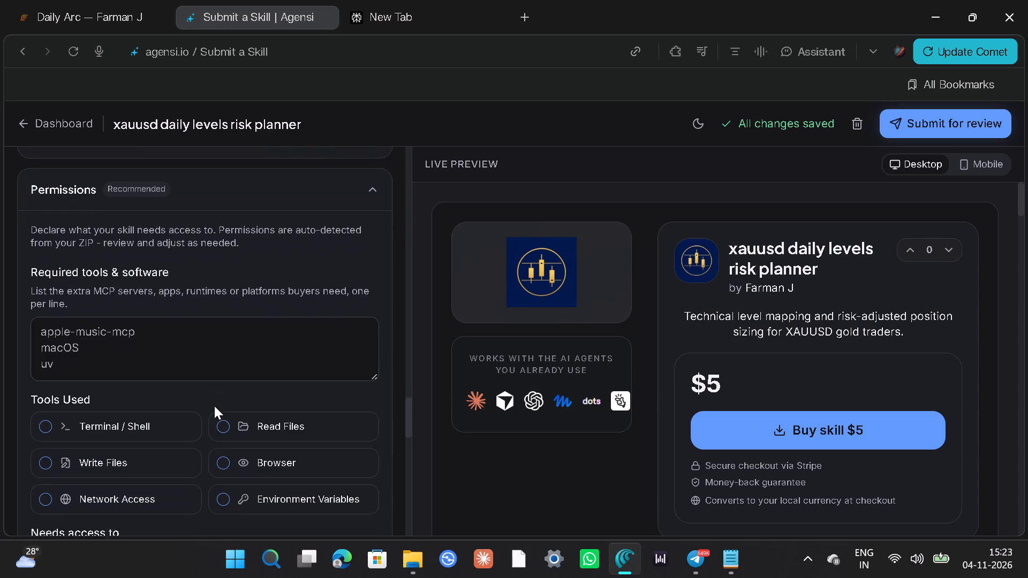
scroll(214, 406, "down", 1)
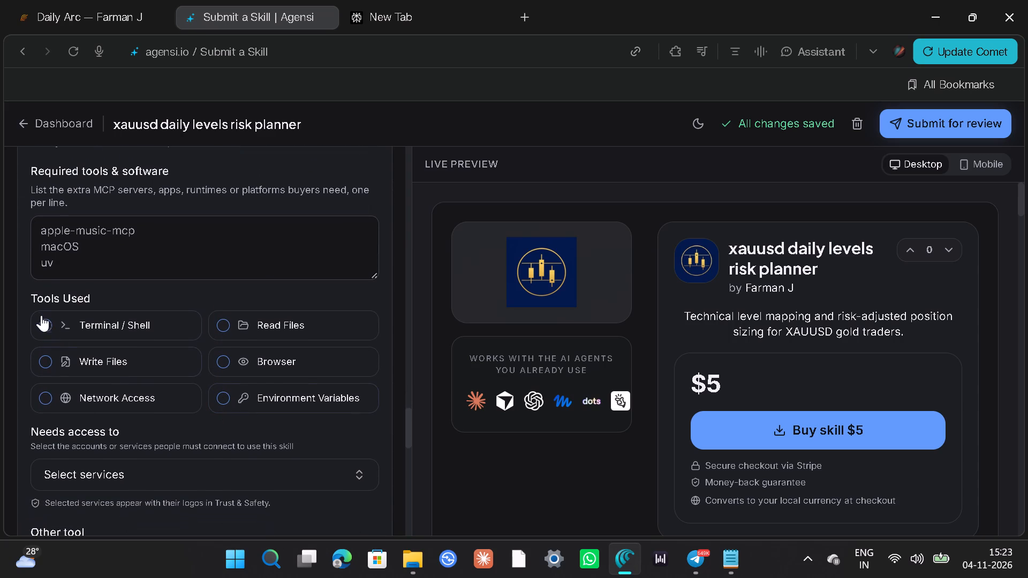
left_click(44, 322)
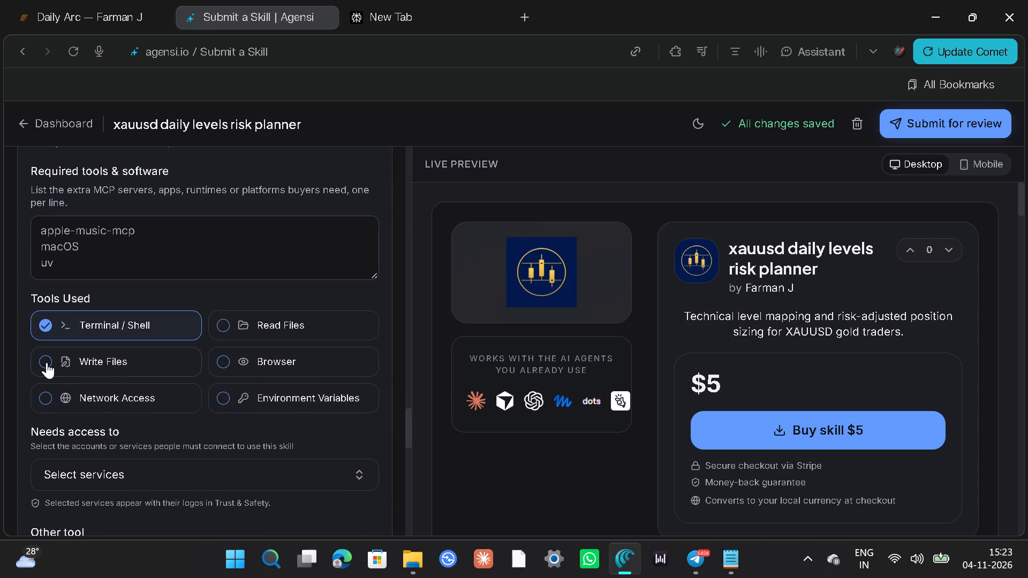
left_click(47, 362)
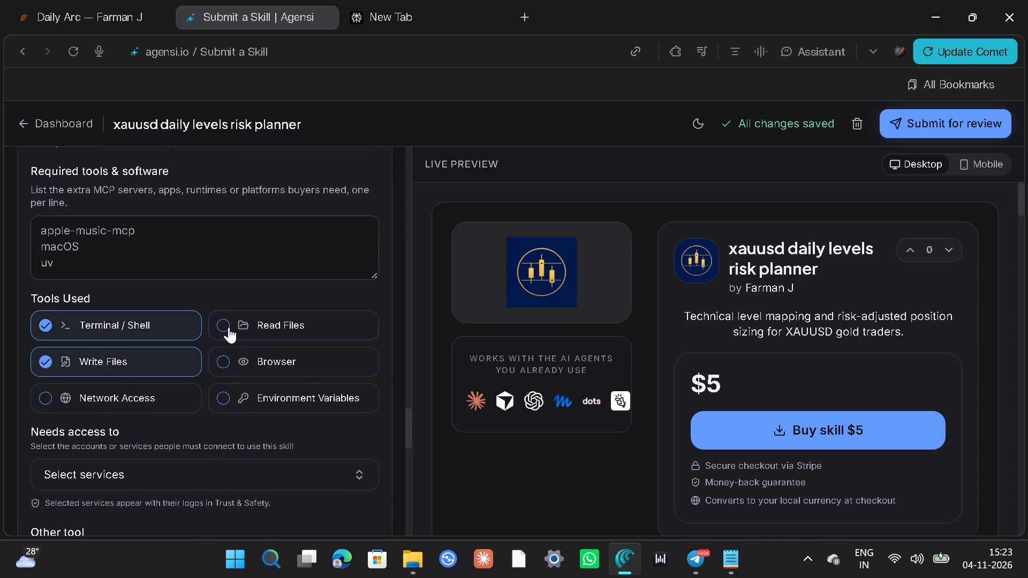
left_click(229, 327)
scroll(314, 346, "down", 1)
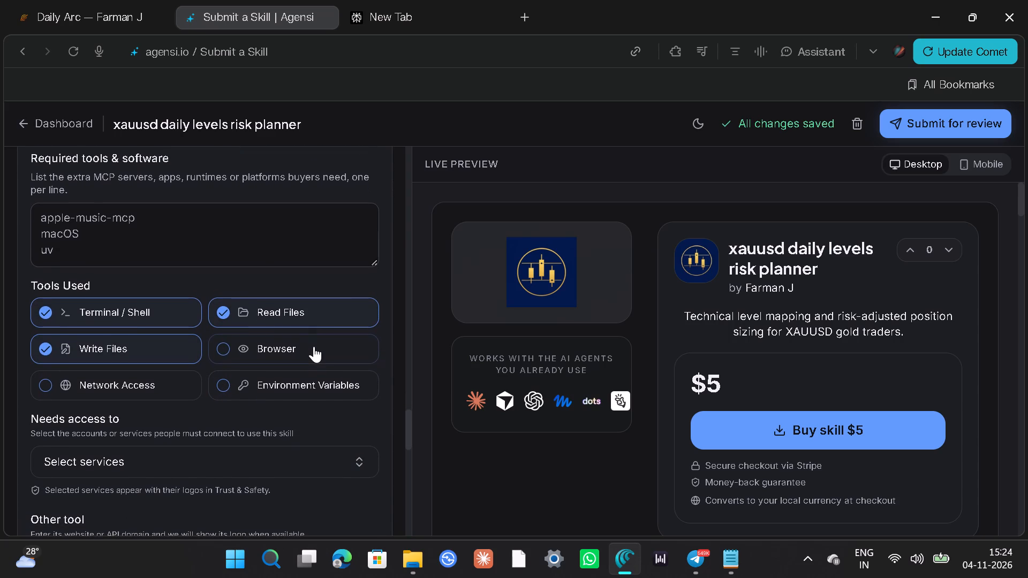
left_click(223, 350)
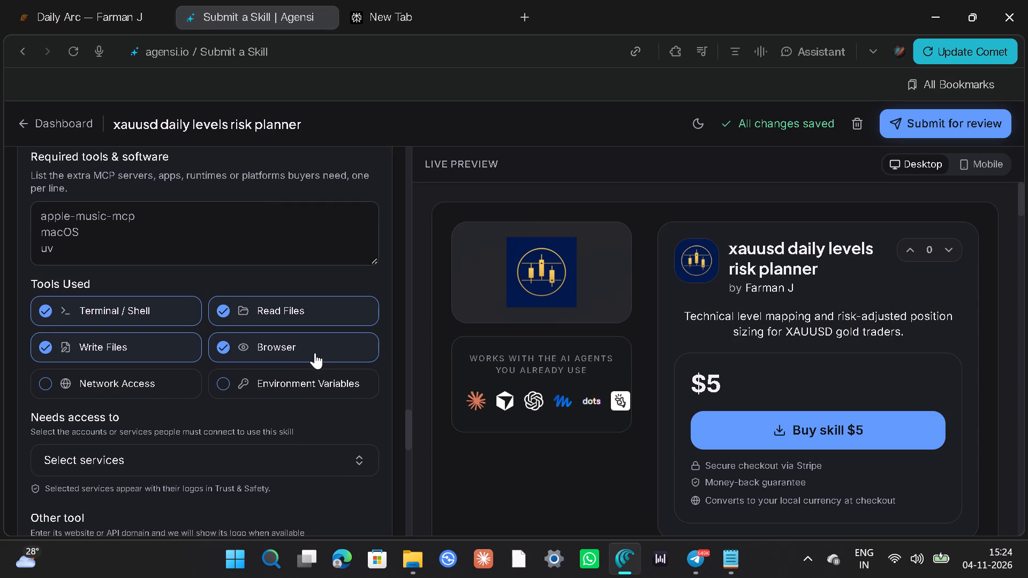
left_click(45, 381)
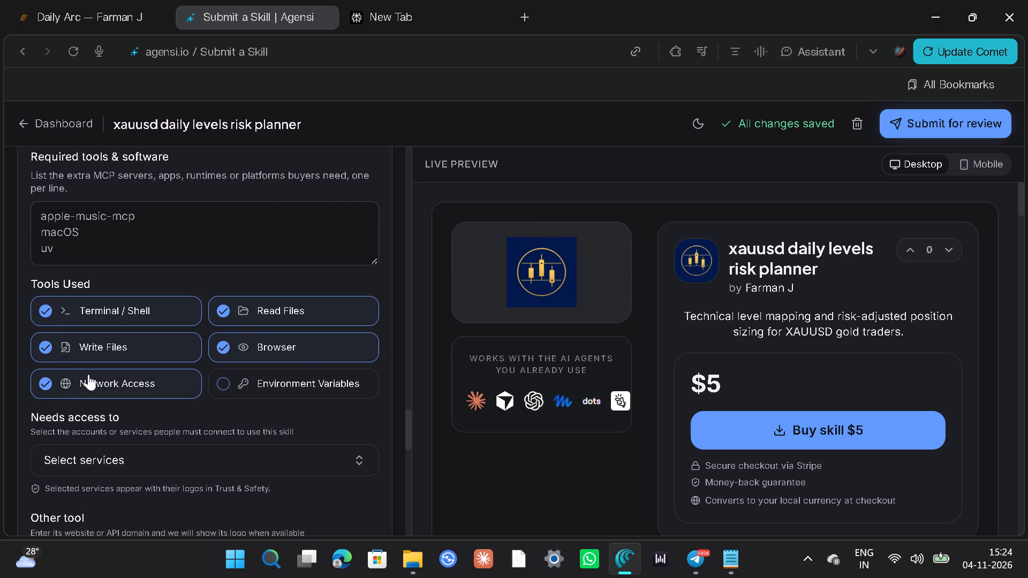
Look over the pricing, remaining permissions, screenshots and demo video fields down to the end of the form.
scroll(247, 320, "up", 2)
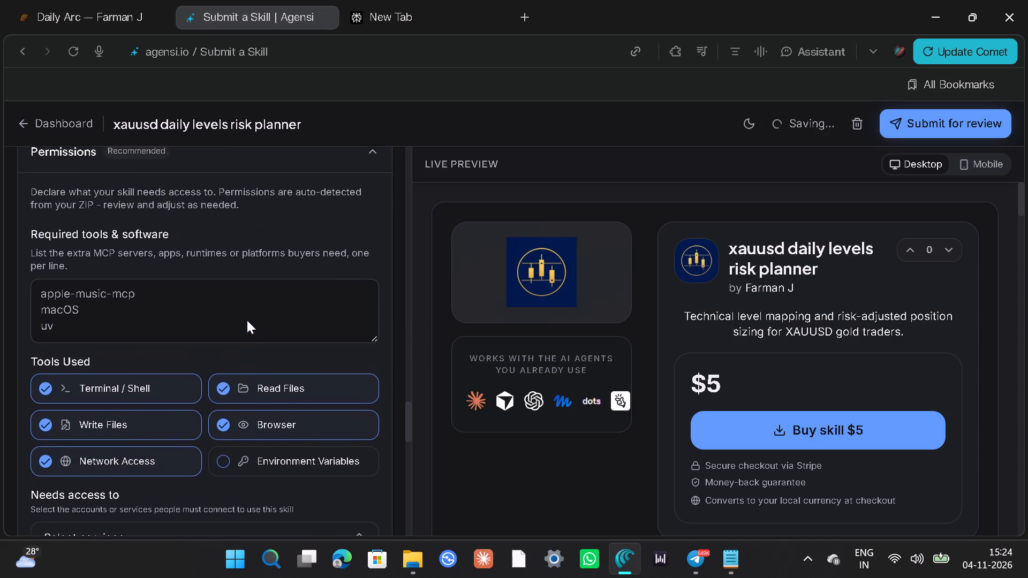
scroll(247, 320, "up", 1)
scroll(247, 320, "down", 1)
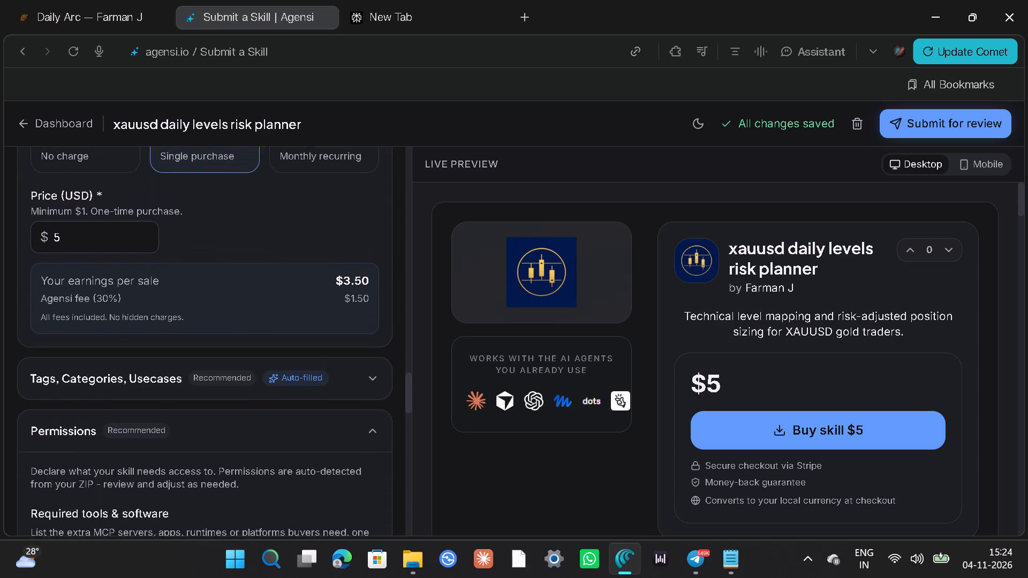
scroll(247, 320, "down", 5)
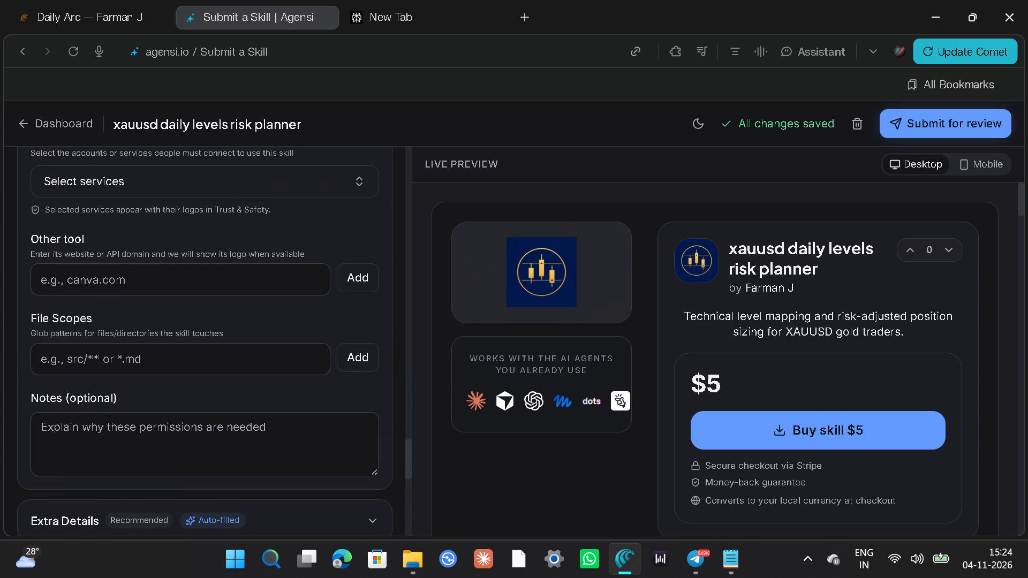
scroll(247, 320, "down", 1)
scroll(247, 320, "up", 1)
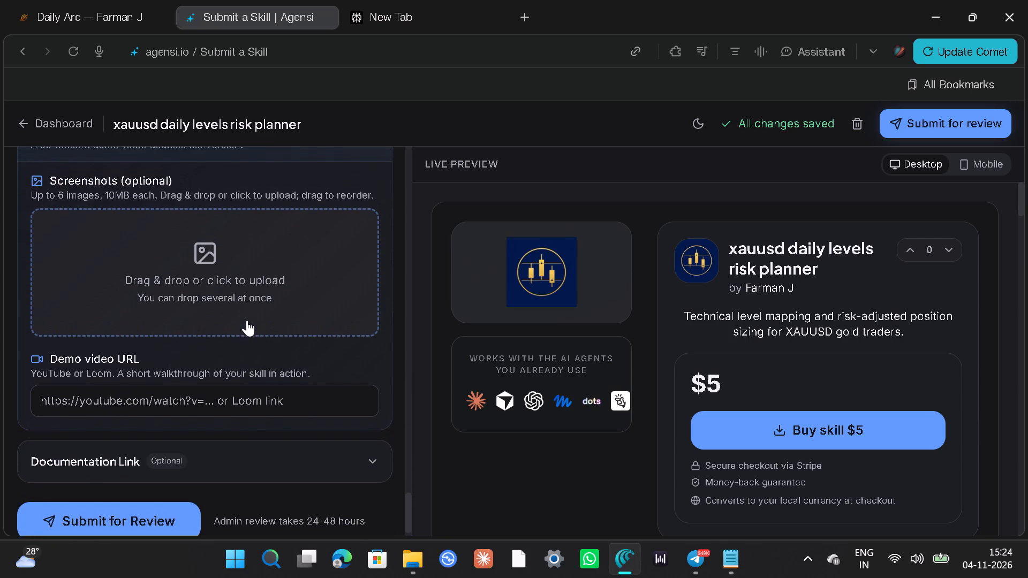
Enlarge the empty Compatibility Note box above the pricing section and open it for text entry.
scroll(247, 320, "up", 4)
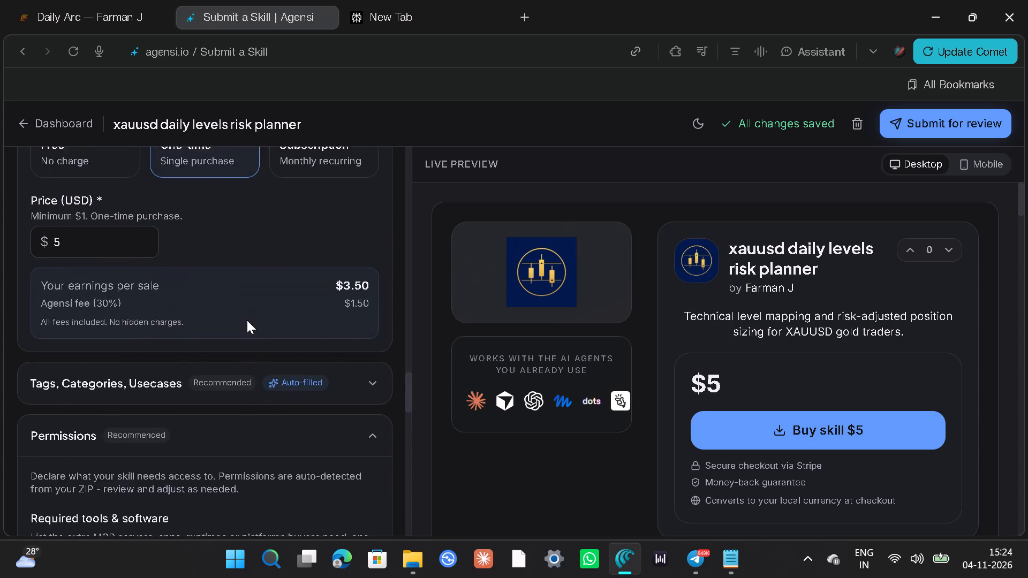
scroll(247, 320, "up", 1)
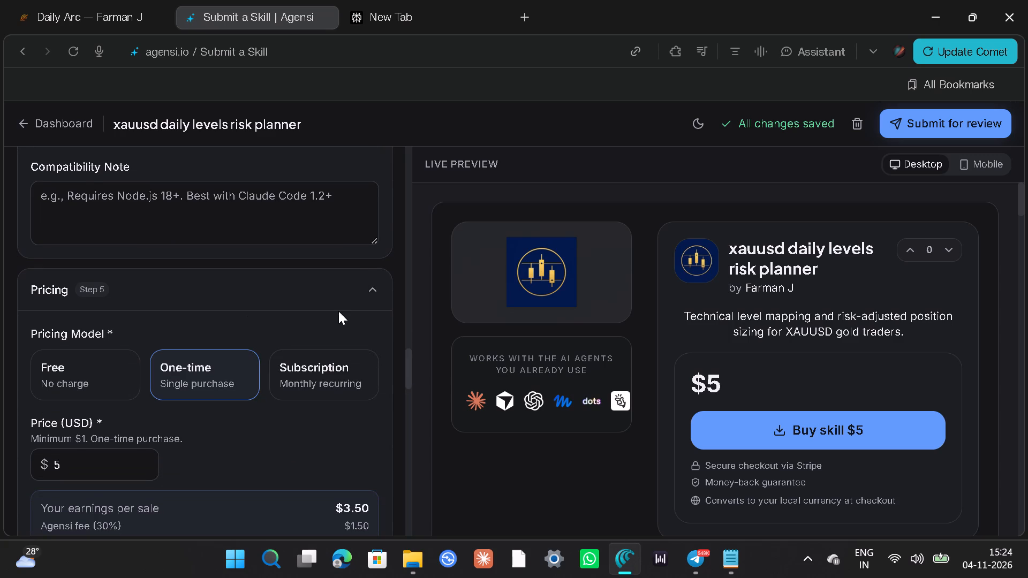
left_click_drag(373, 241, 354, 404)
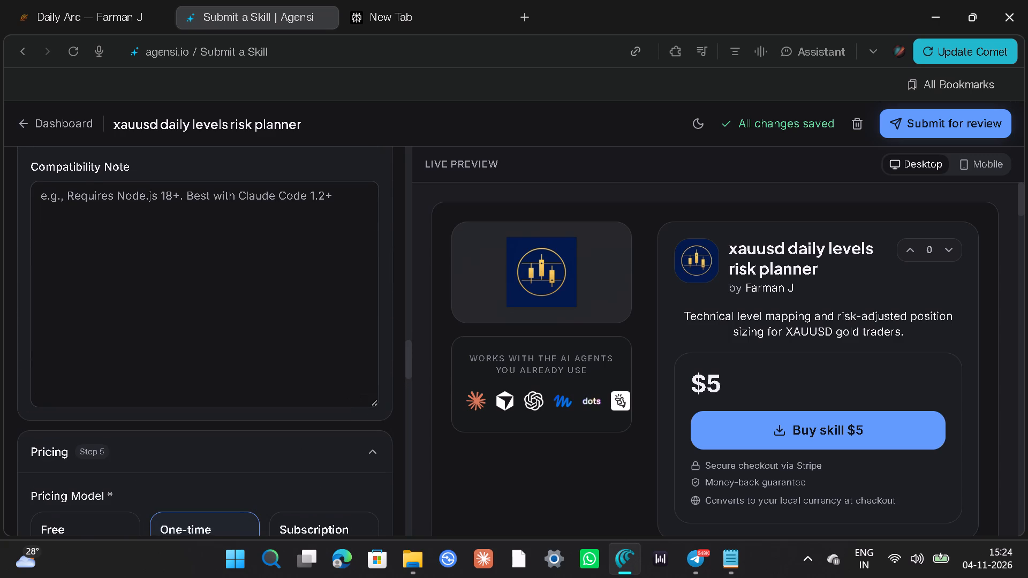
left_click(124, 238)
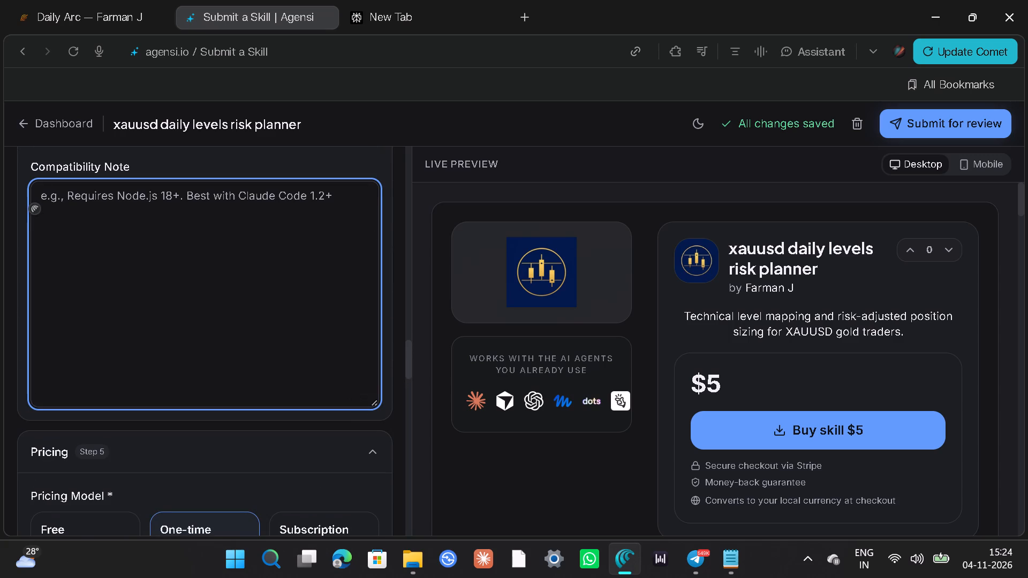
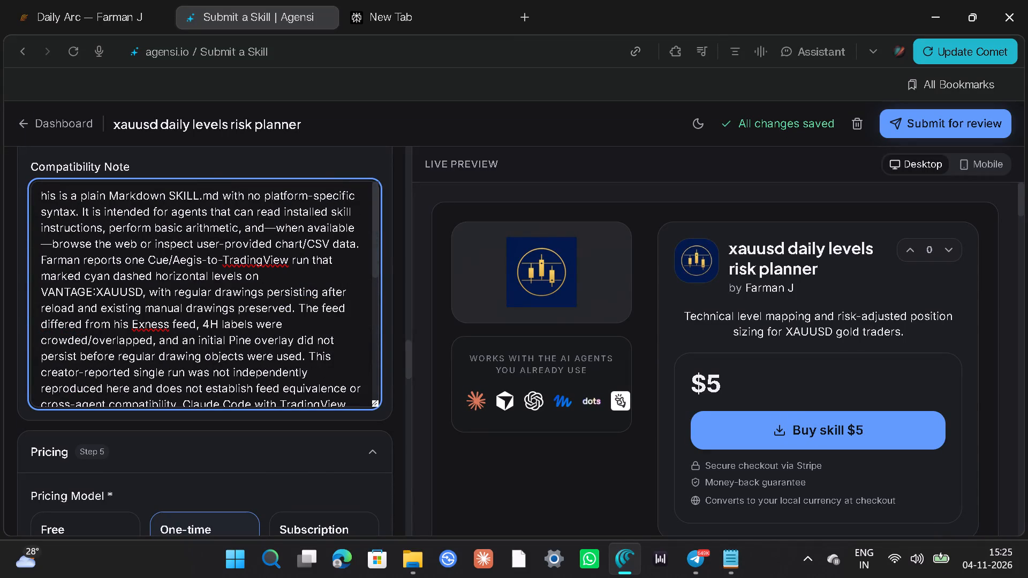
Restore the missing capital T so the Compatibility Note begins with "This is a plain Markdown SKILL.md".
scroll(95, 219, "up", 1)
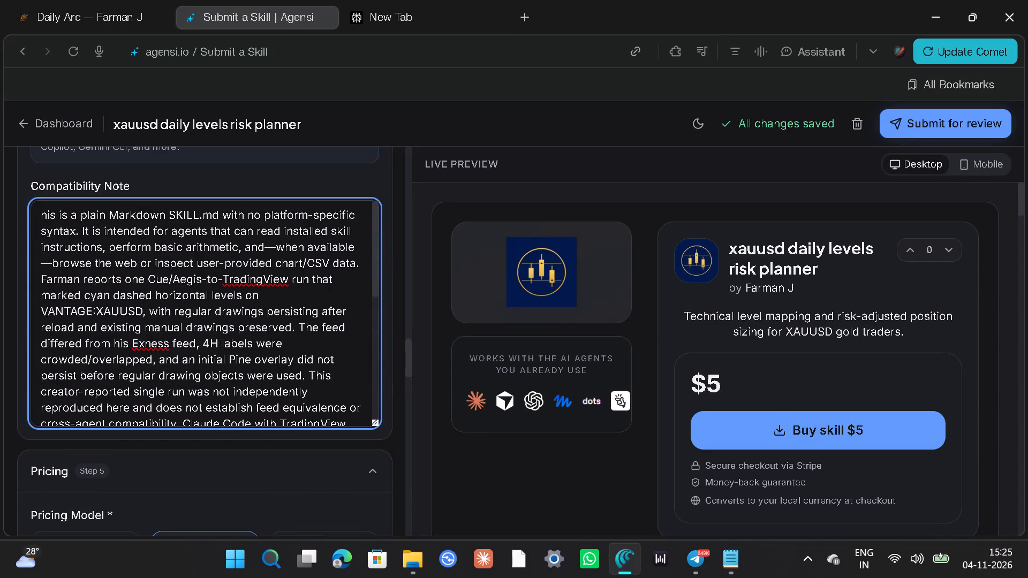
left_click(42, 239)
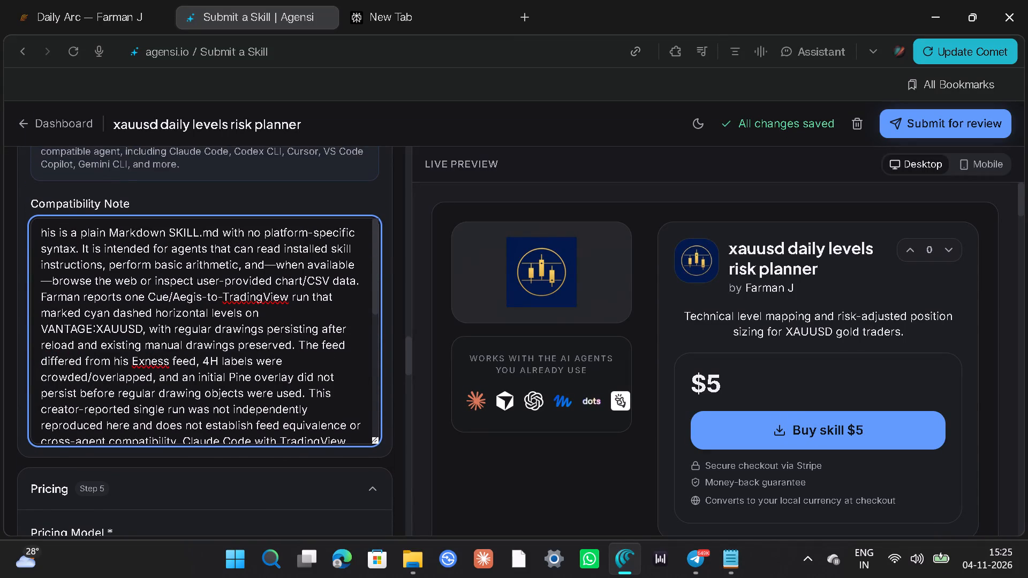
key("shift+t")
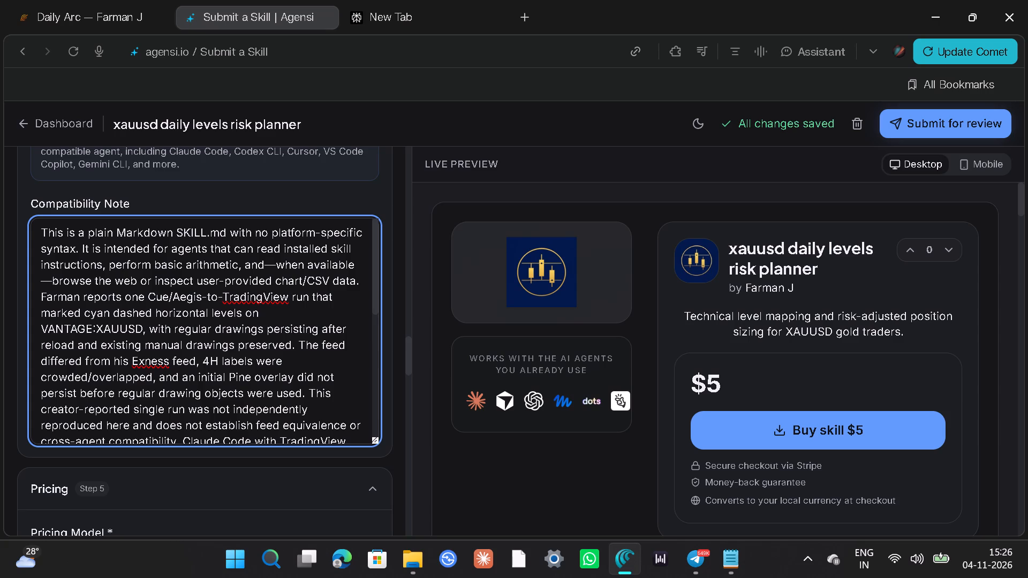
Read through the full Compatibility Note text, checking its wording and the breaks between its sections.
scroll(215, 354, "down", 4)
scroll(215, 354, "up", 1)
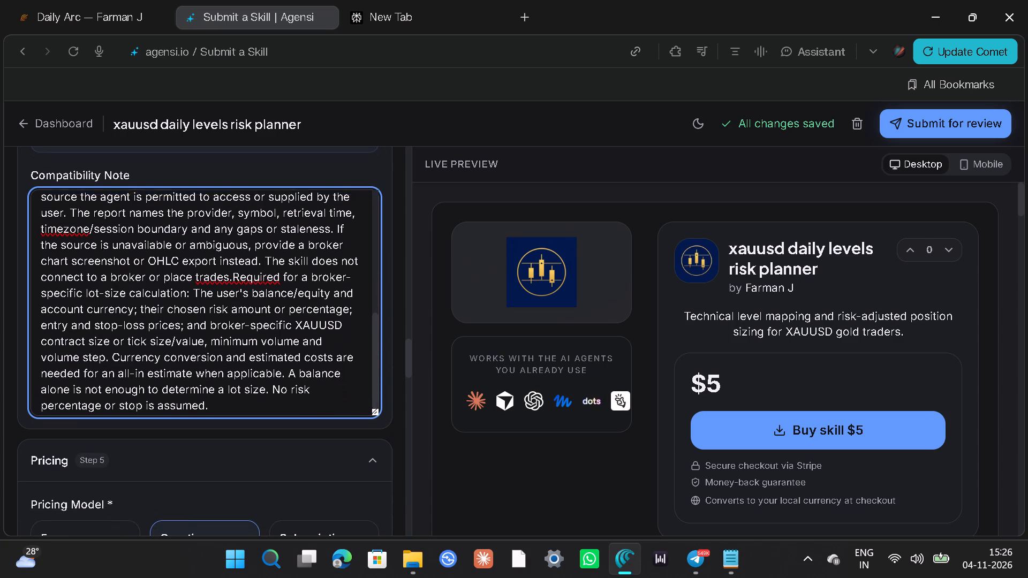
scroll(215, 354, "up", 1)
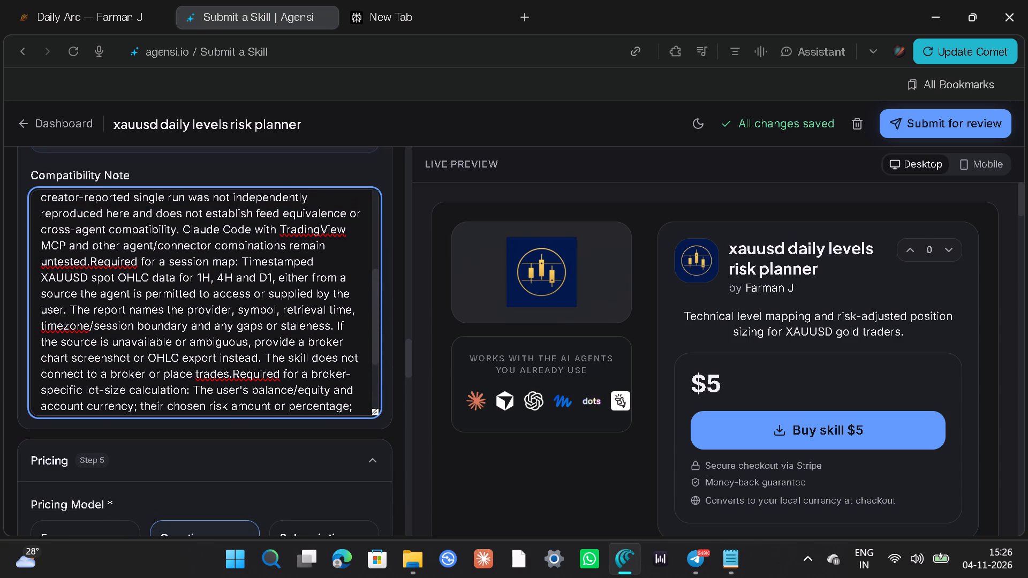
scroll(215, 267, "up", 3)
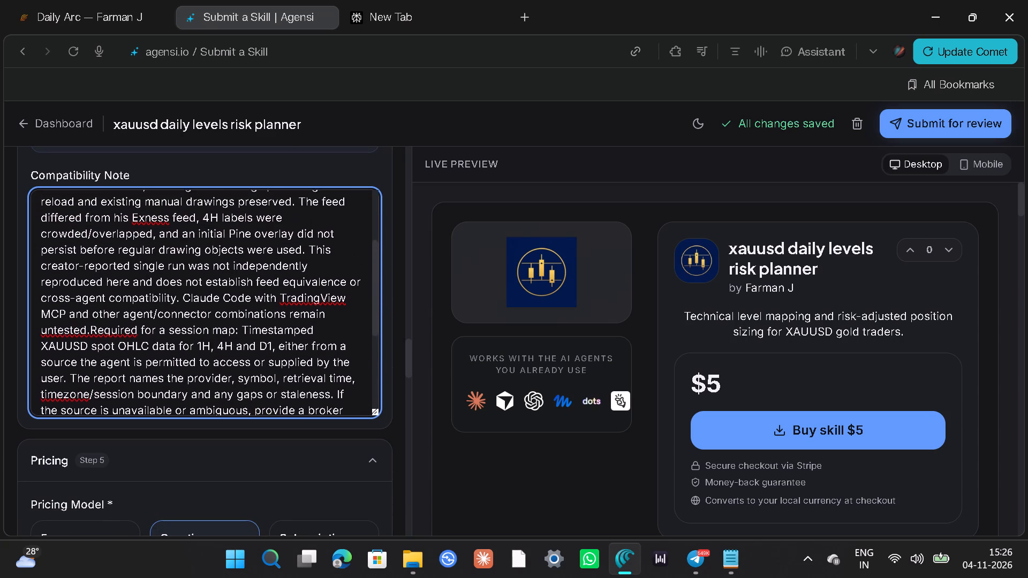
scroll(215, 267, "up", 1)
scroll(215, 267, "right", 1)
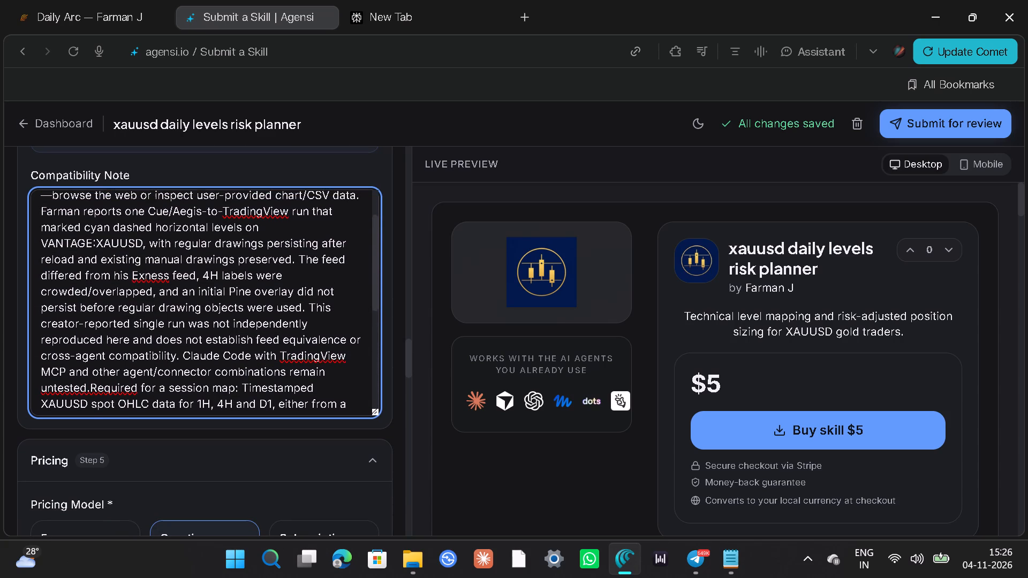
scroll(215, 267, "right", 1)
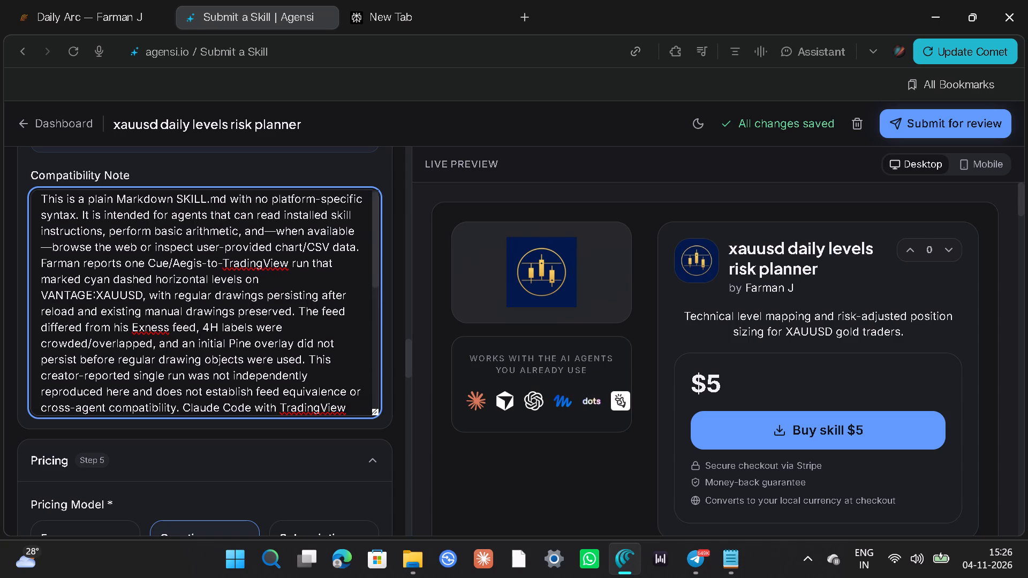
scroll(215, 267, "right", 1)
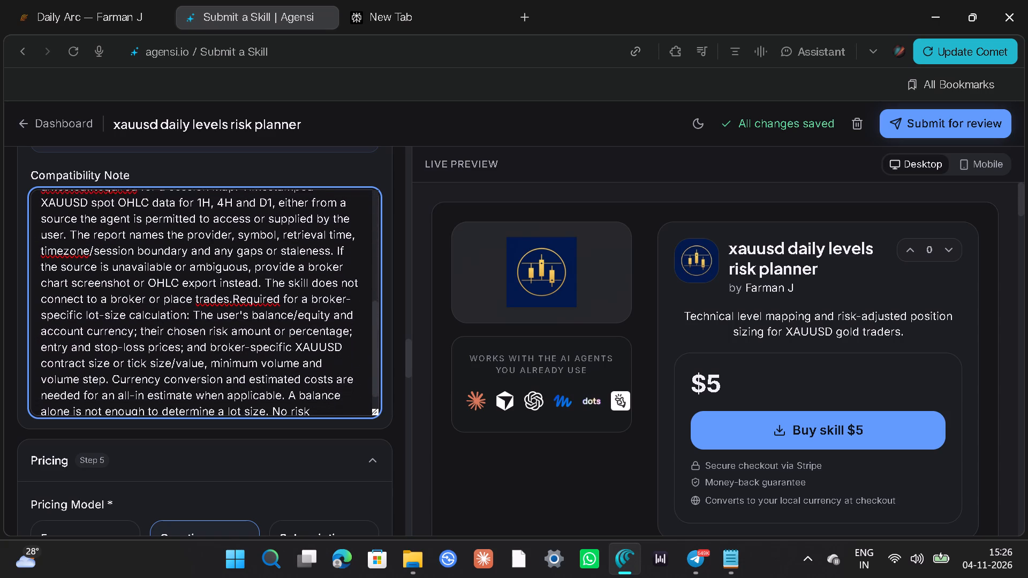
scroll(215, 267, "down", 1)
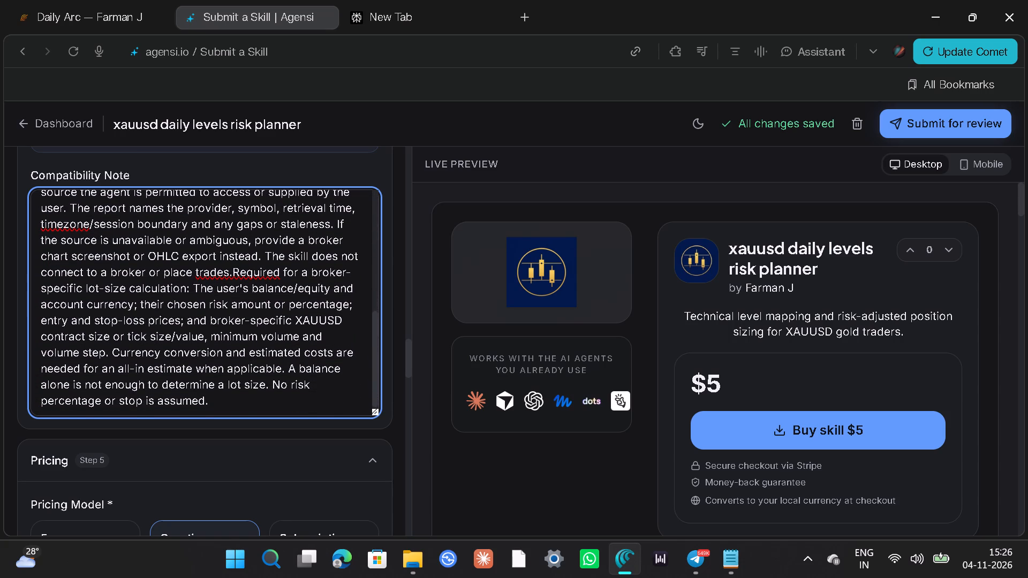
scroll(247, 265, "up", 2)
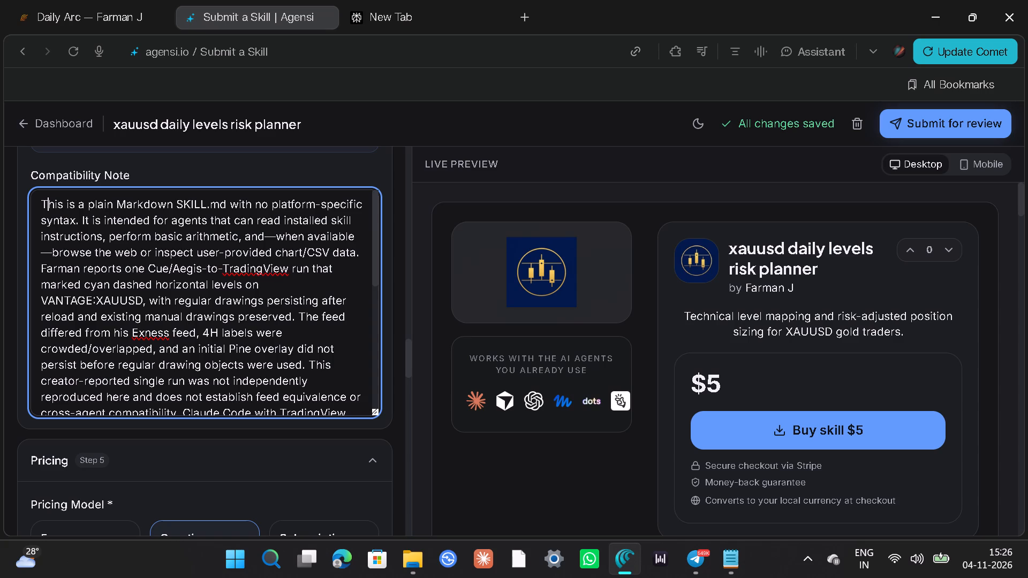
In the Compatibility Note, insert a space and a blank line before "Required for a broker-specific lot-size calculation" to make it a separate paragraph.
scroll(242, 290, "down", 1)
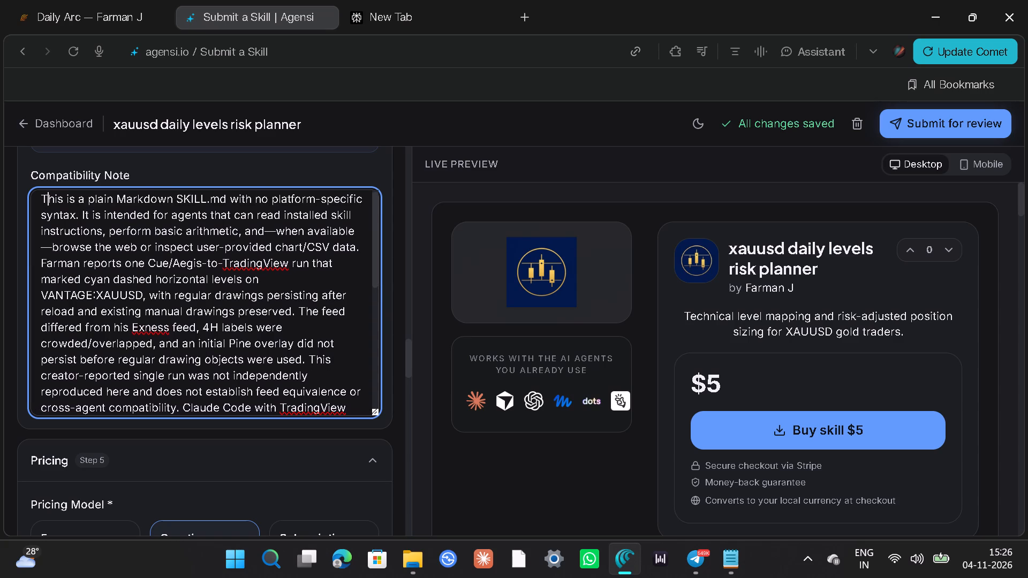
scroll(242, 290, "down", 1)
scroll(242, 290, "right", 1)
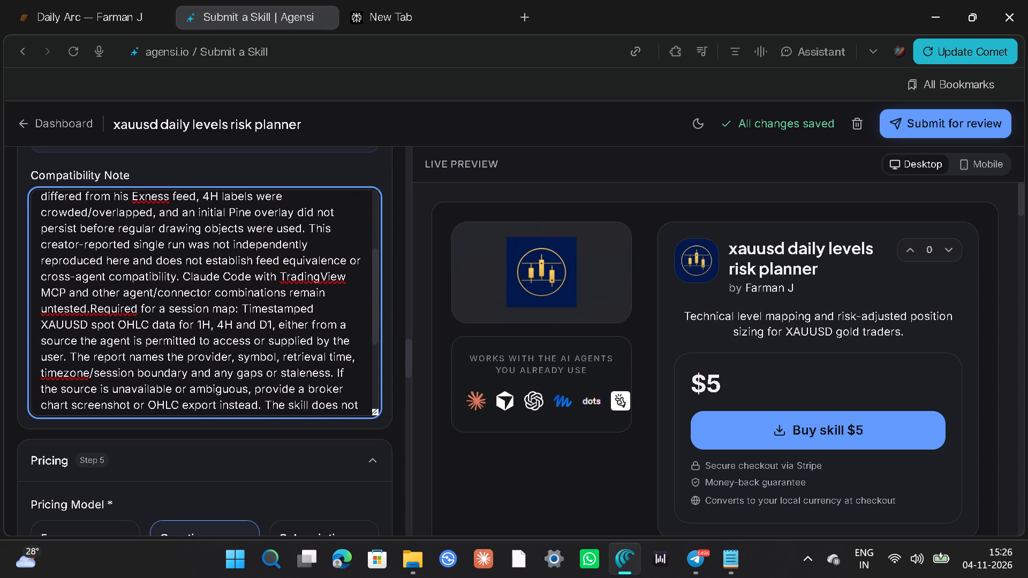
scroll(242, 290, "right", 1)
scroll(242, 290, "down", 1)
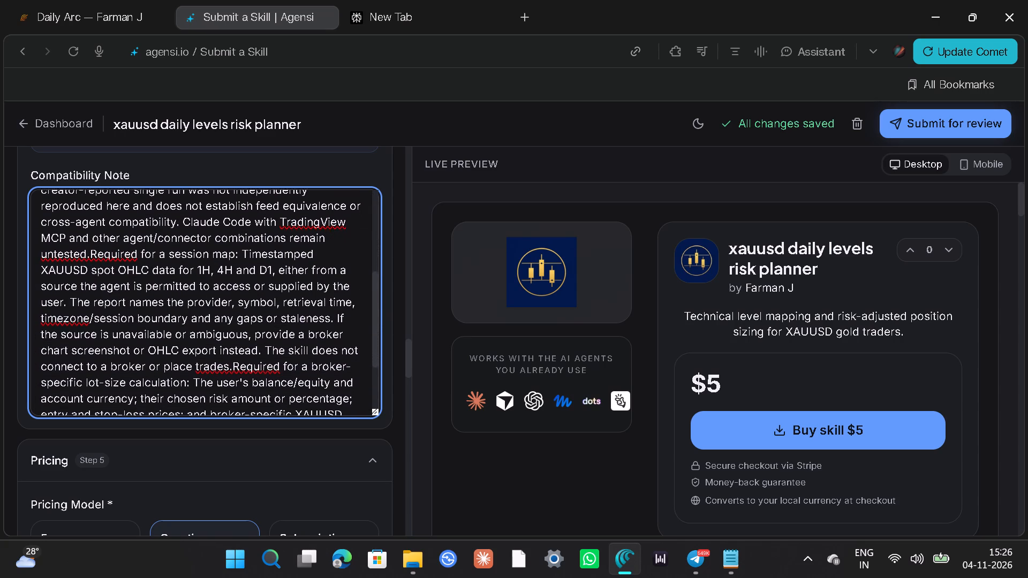
scroll(242, 290, "down", 2)
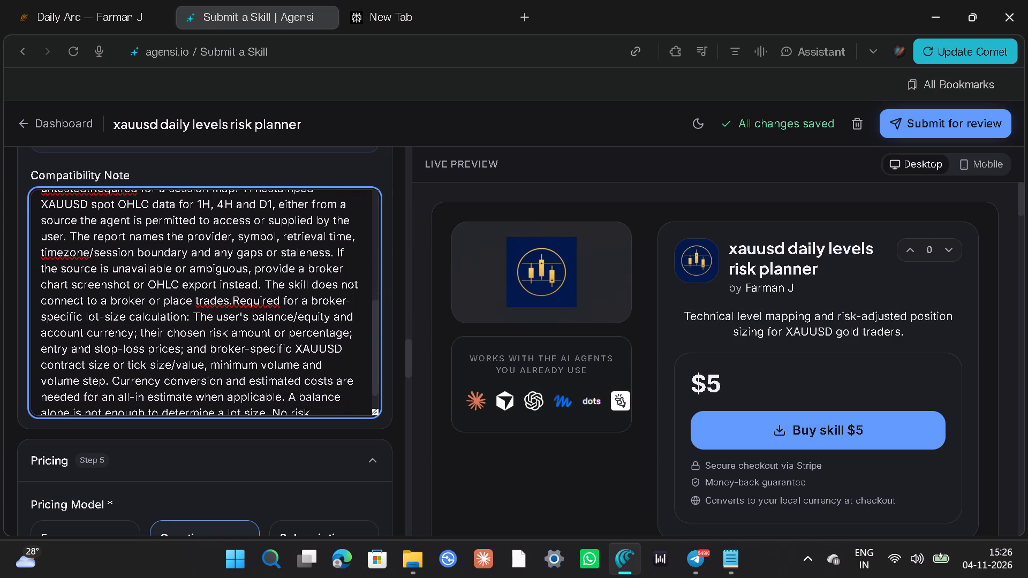
scroll(242, 290, "down", 1)
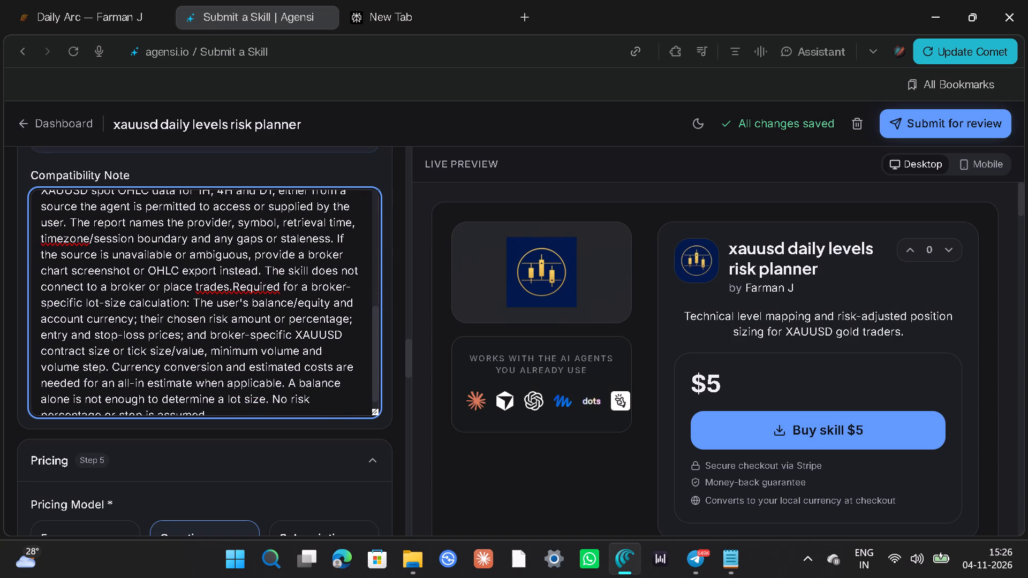
left_click(232, 290)
key("space")
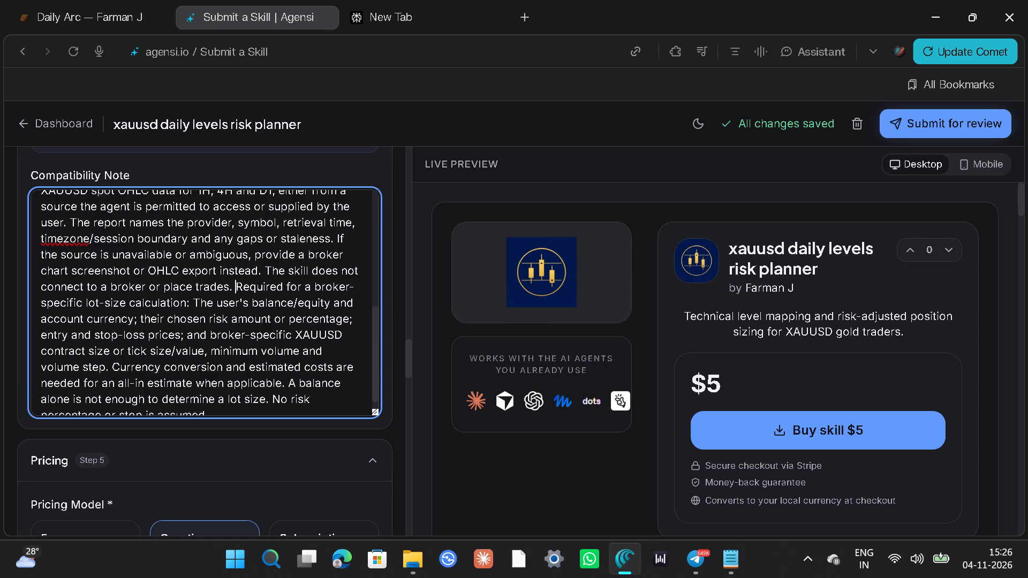
scroll(299, 316, "down", 1)
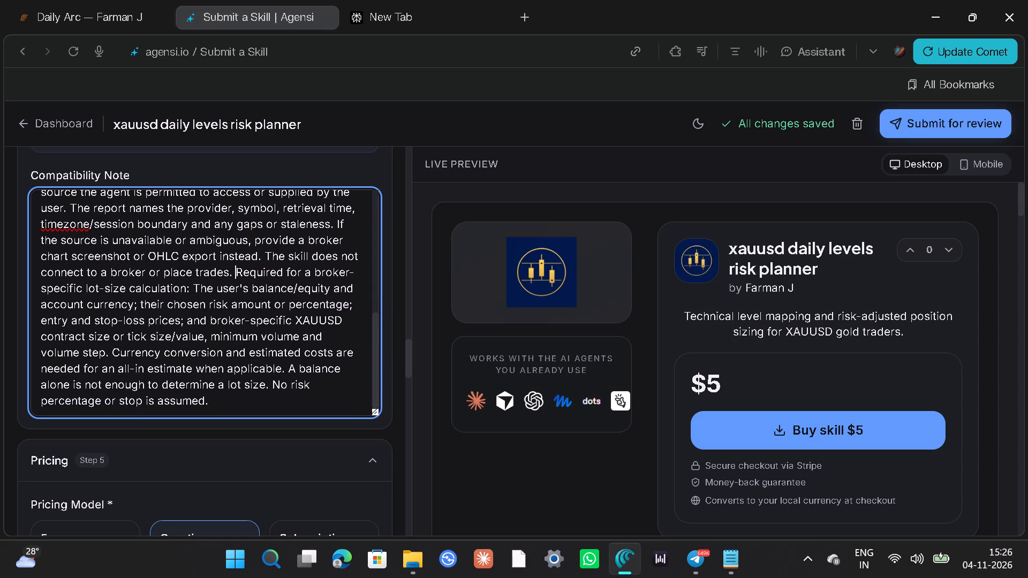
scroll(299, 316, "down", 1)
scroll(275, 309, "up", 1)
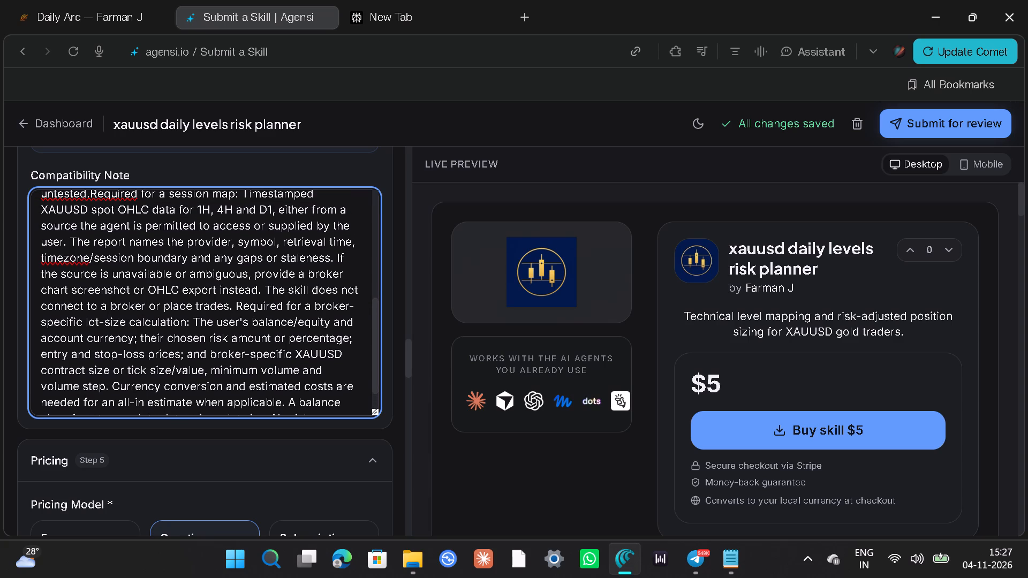
key("shift+Return")
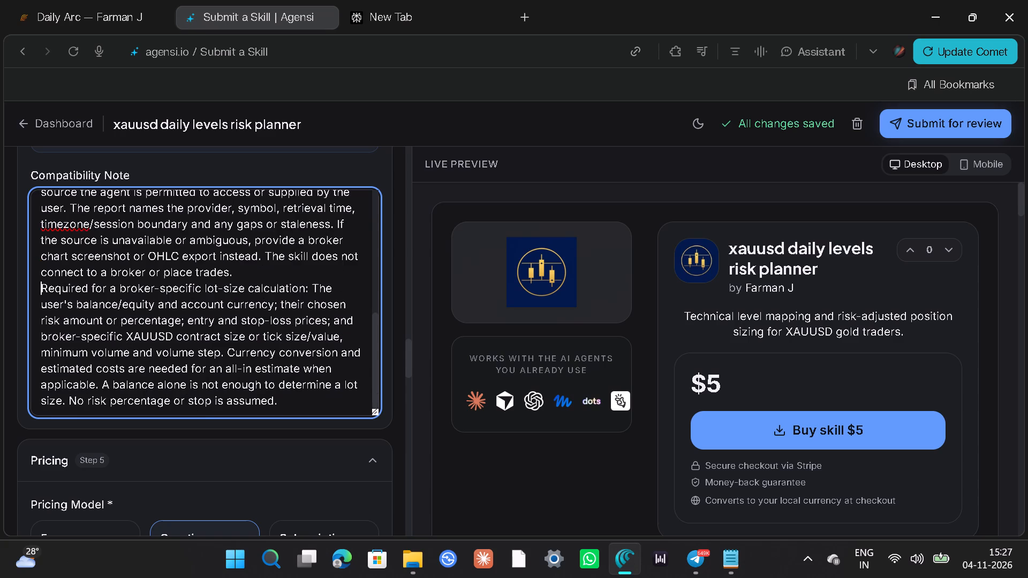
key("shift+Return")
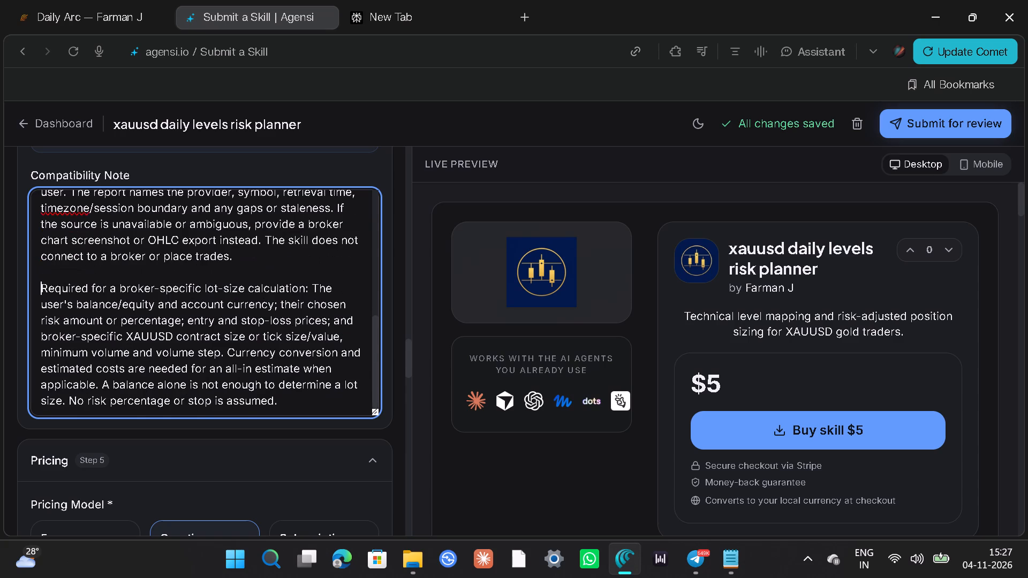
Reread the Compatibility Note from beginning to end, examining its text and paragraph spacing.
scroll(240, 260, "up", 2)
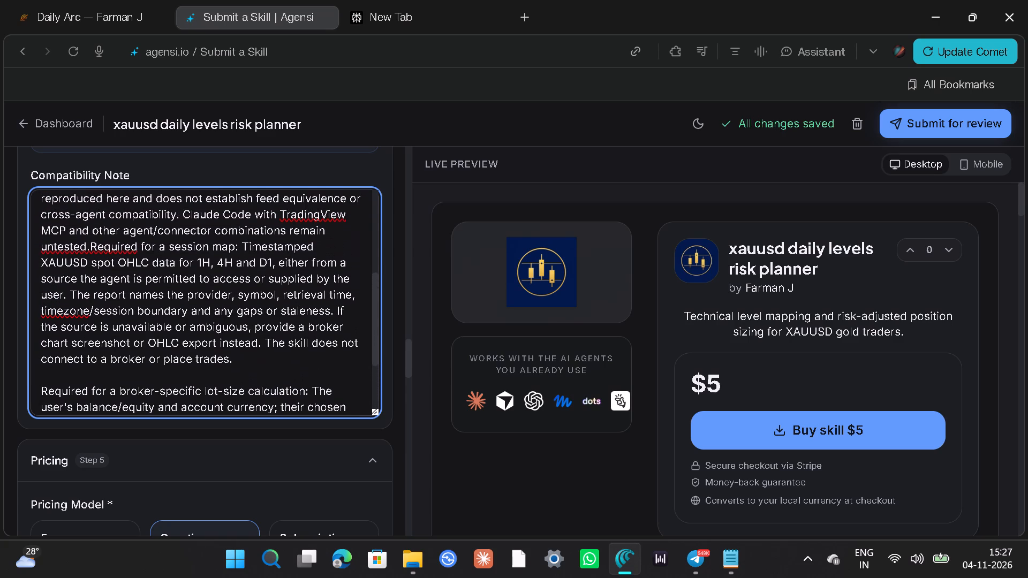
scroll(260, 249, "up", 2)
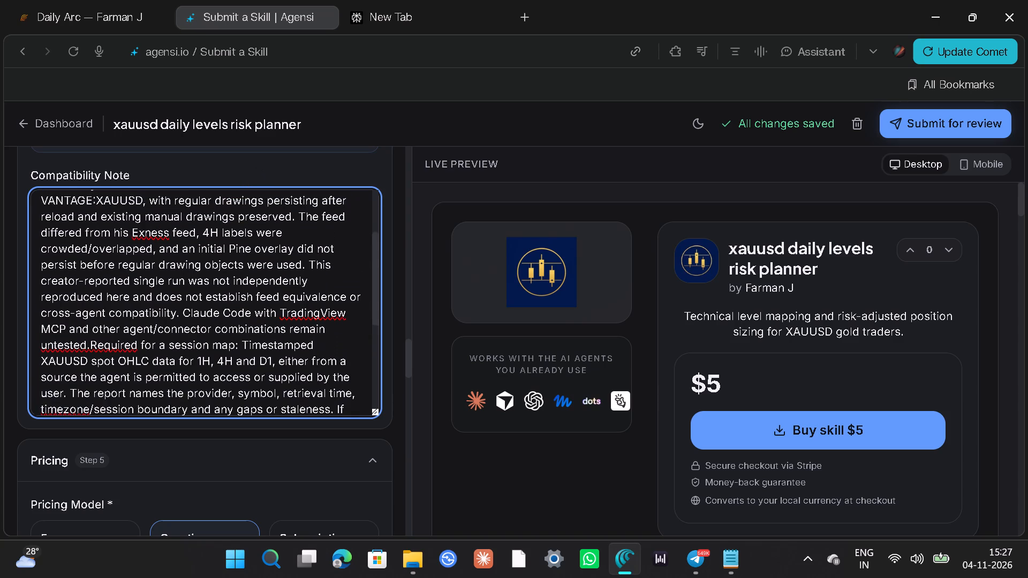
scroll(260, 249, "up", 2)
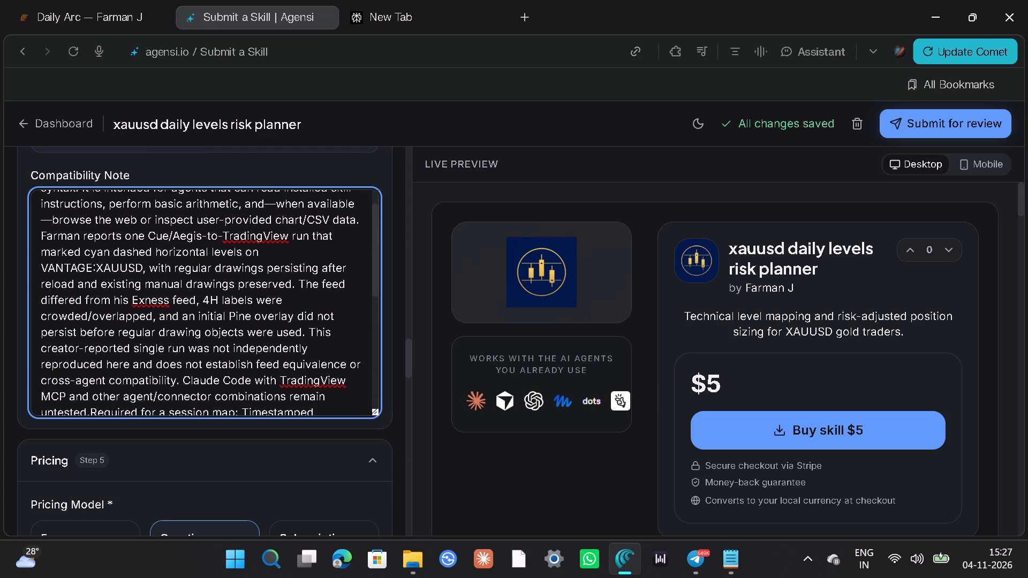
scroll(260, 249, "up", 1)
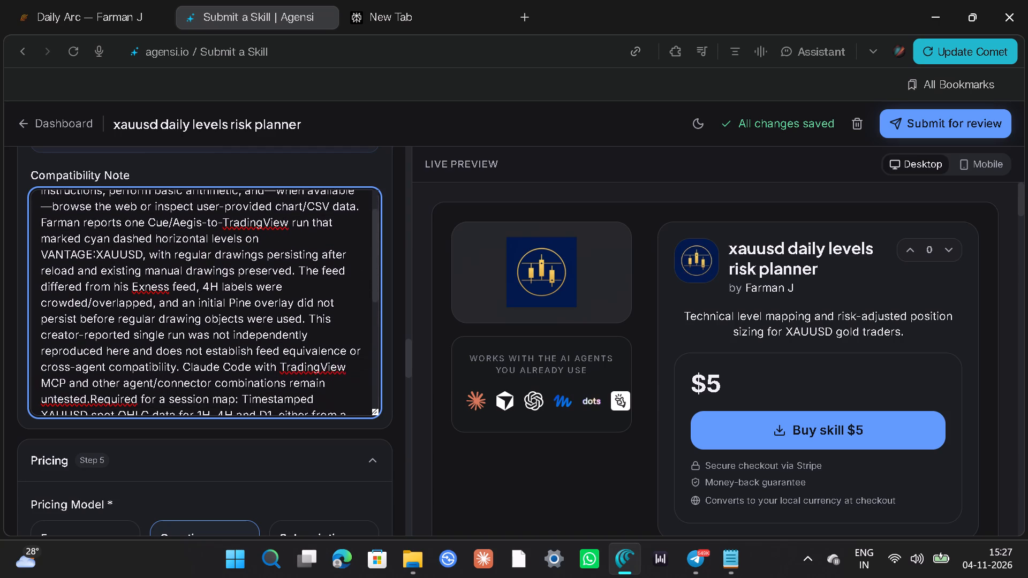
scroll(260, 249, "up", 1)
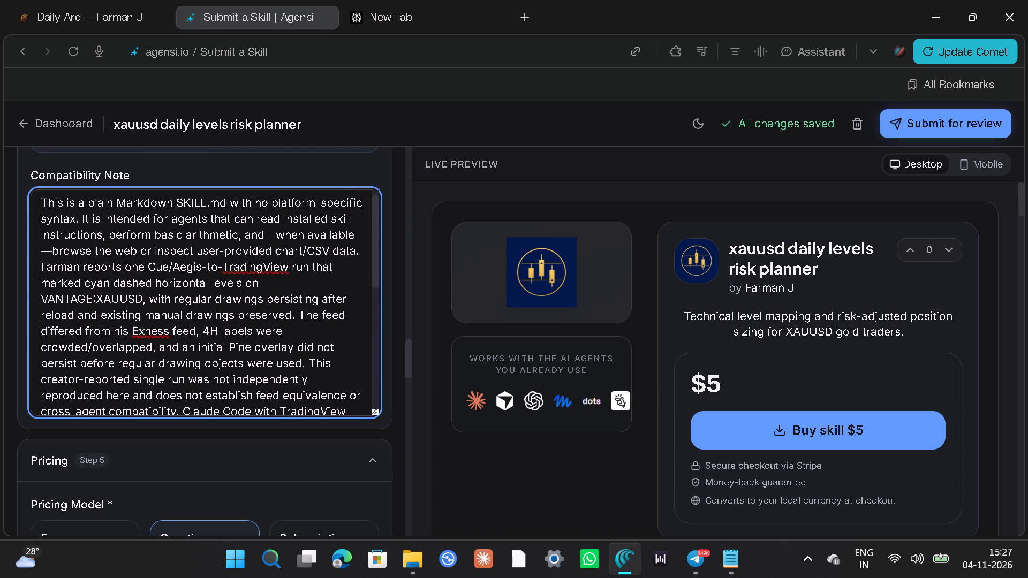
scroll(260, 249, "up", 1)
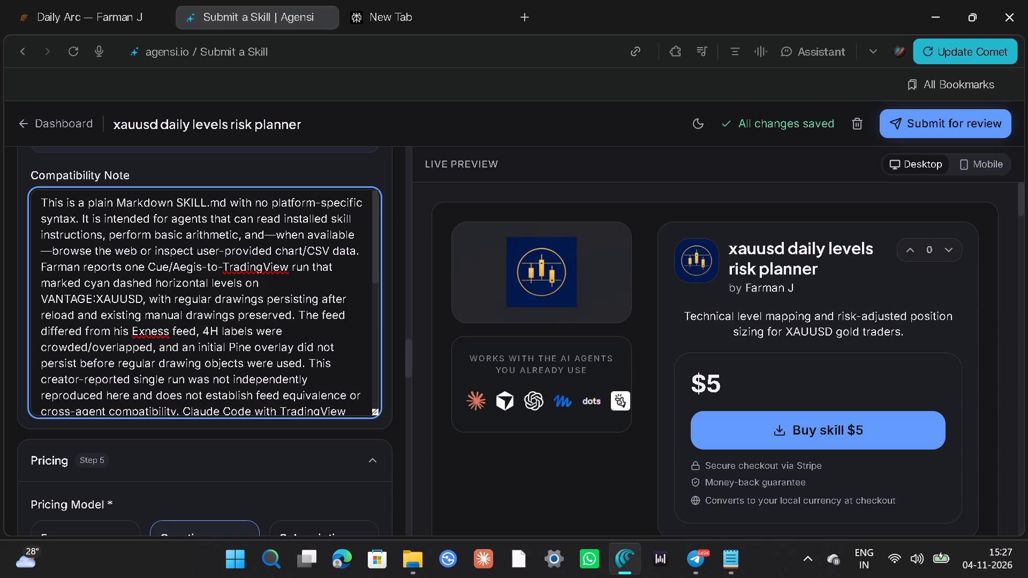
scroll(284, 331, "down", 1)
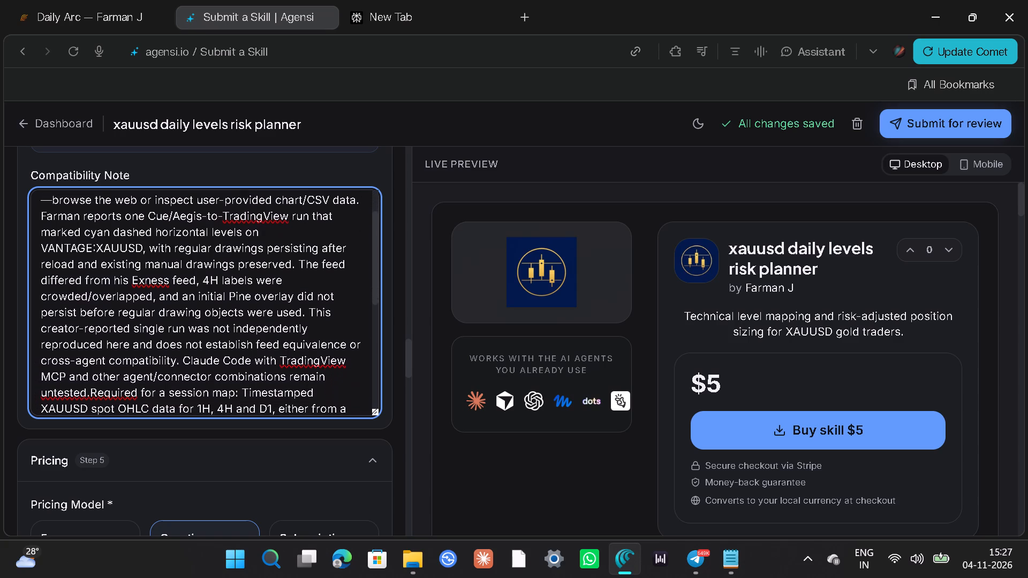
scroll(176, 301, "down", 1)
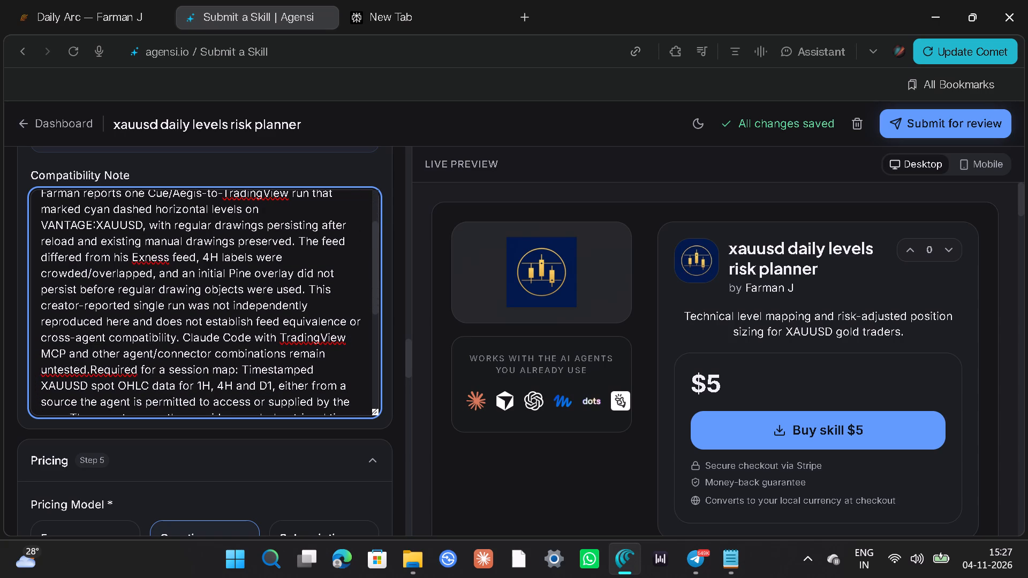
scroll(170, 310, "down", 1)
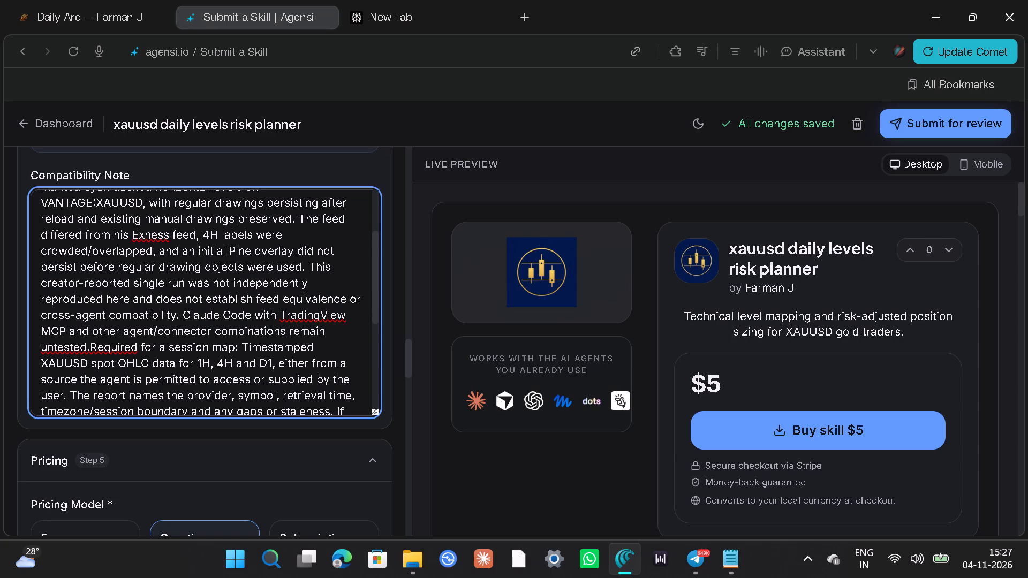
scroll(185, 312, "down", 1)
scroll(278, 312, "down", 1)
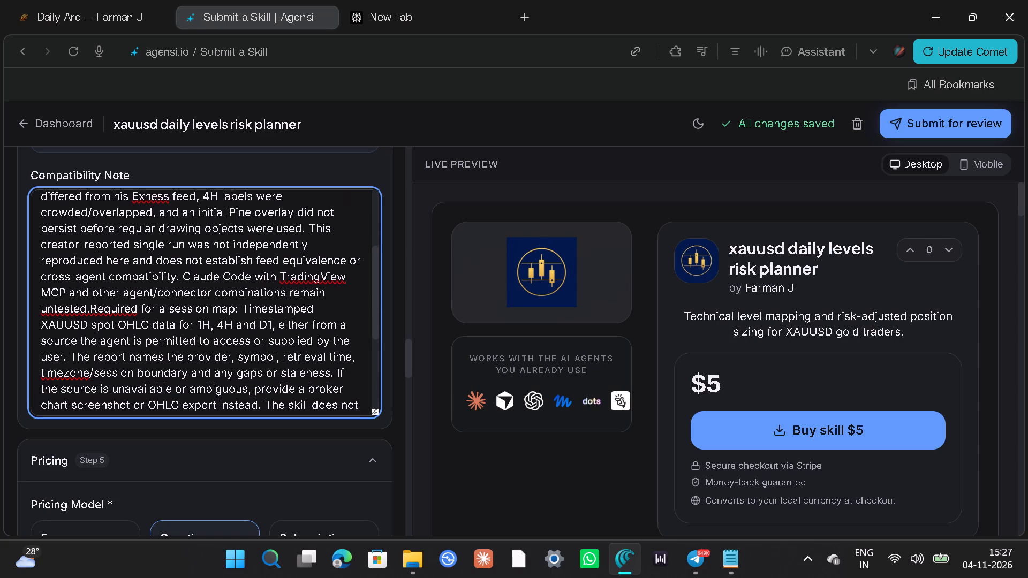
scroll(278, 312, "down", 2)
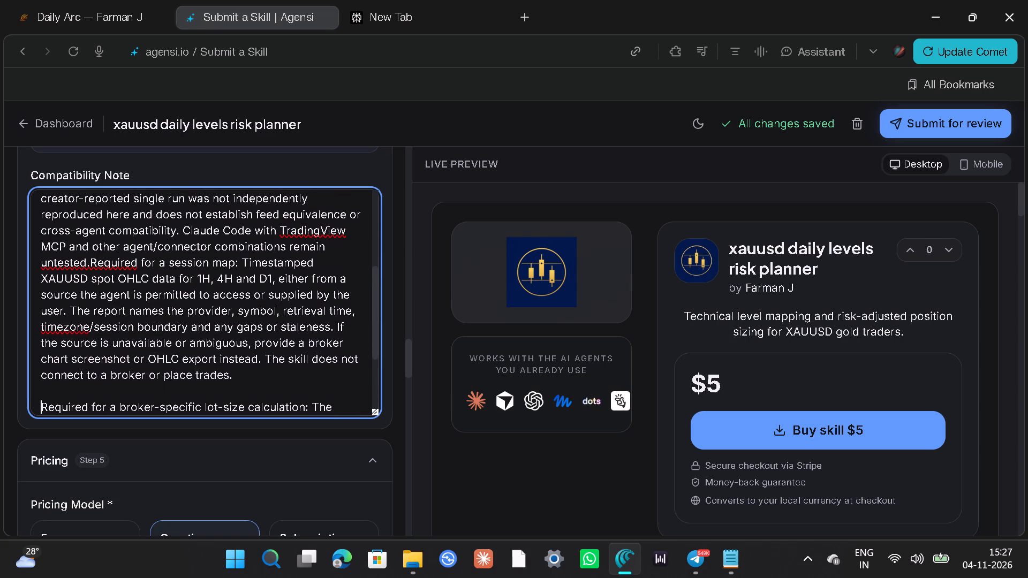
scroll(278, 312, "down", 1)
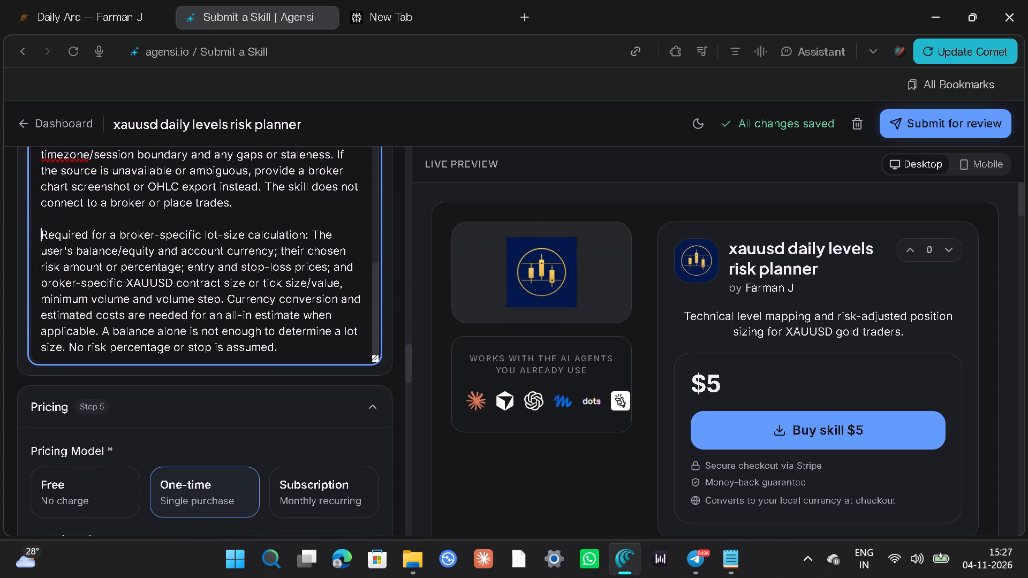
scroll(278, 312, "up", 3)
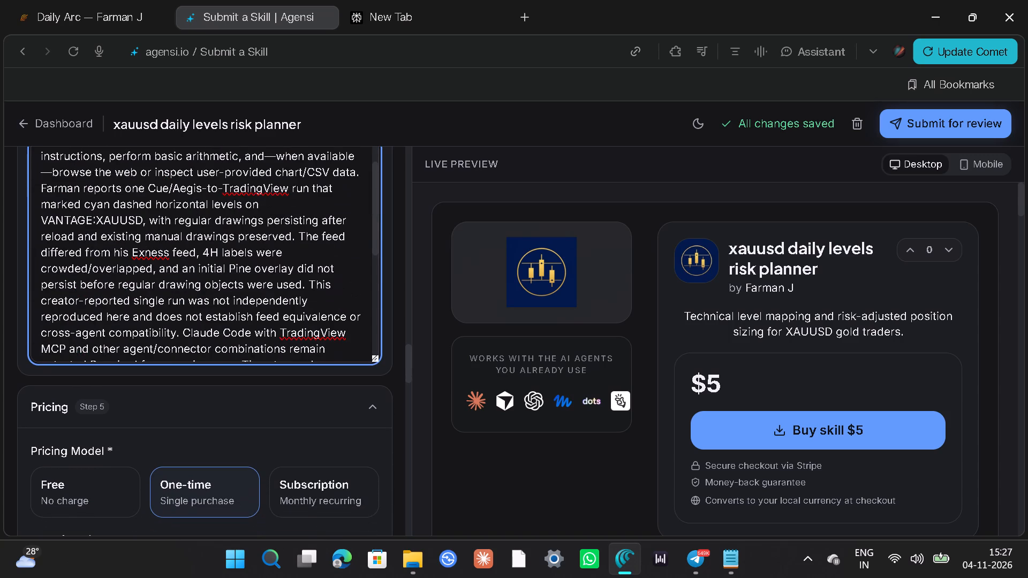
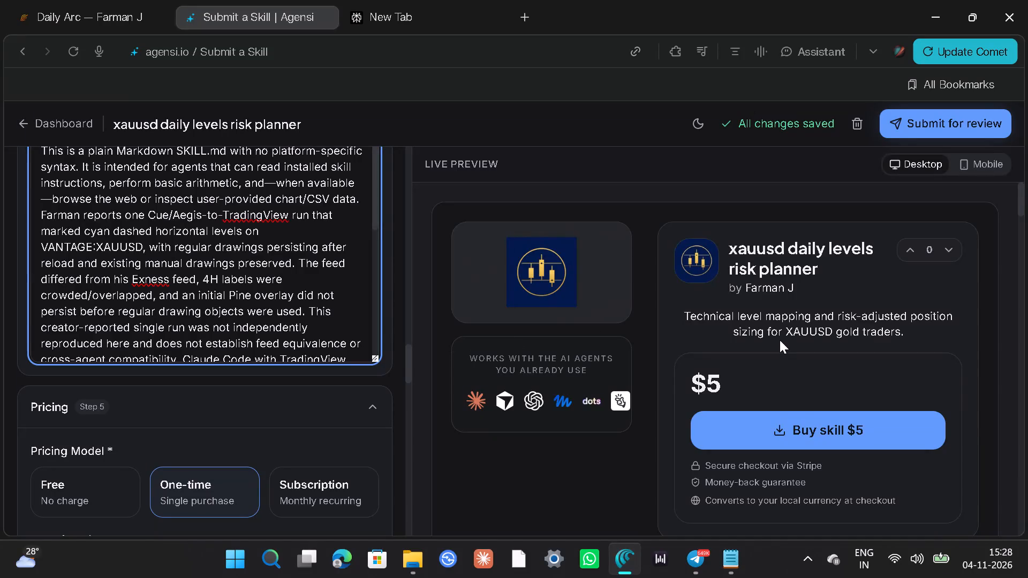
Review the listing's live preview, the Pricing section and the Permissions section with its required software, tools used and service access.
scroll(780, 340, "down", 1)
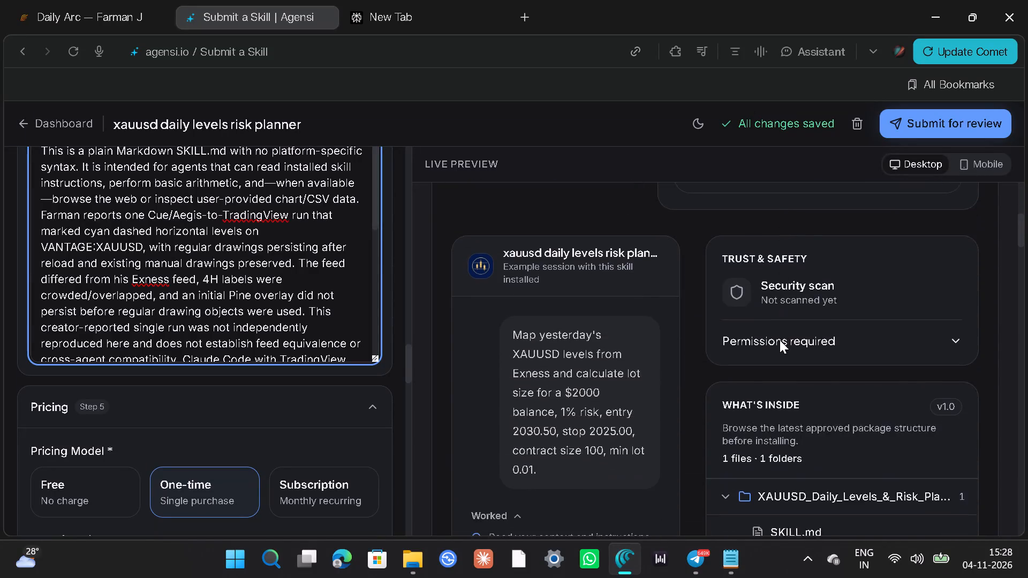
scroll(780, 340, "down", 1)
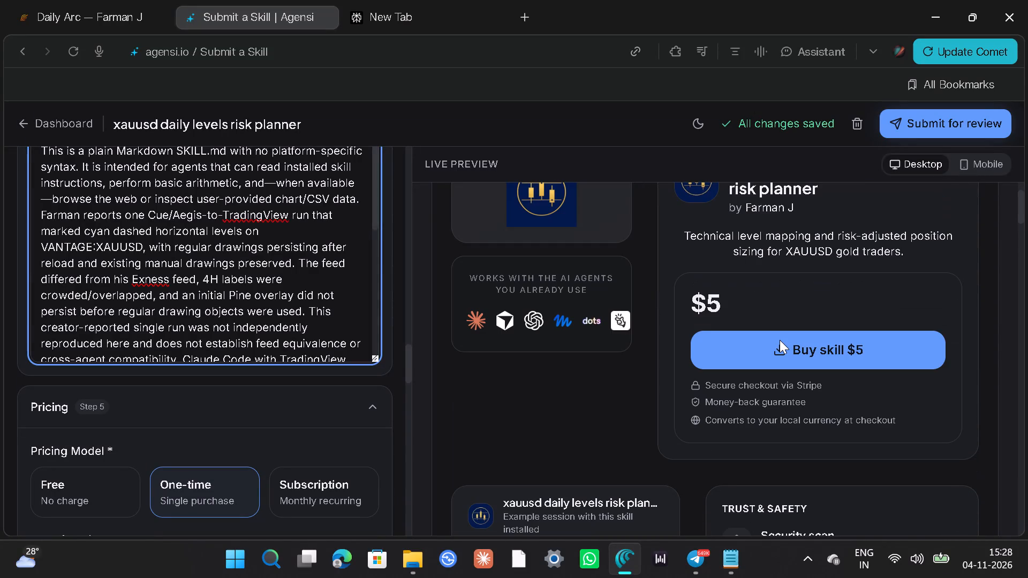
scroll(638, 371, "down", 3)
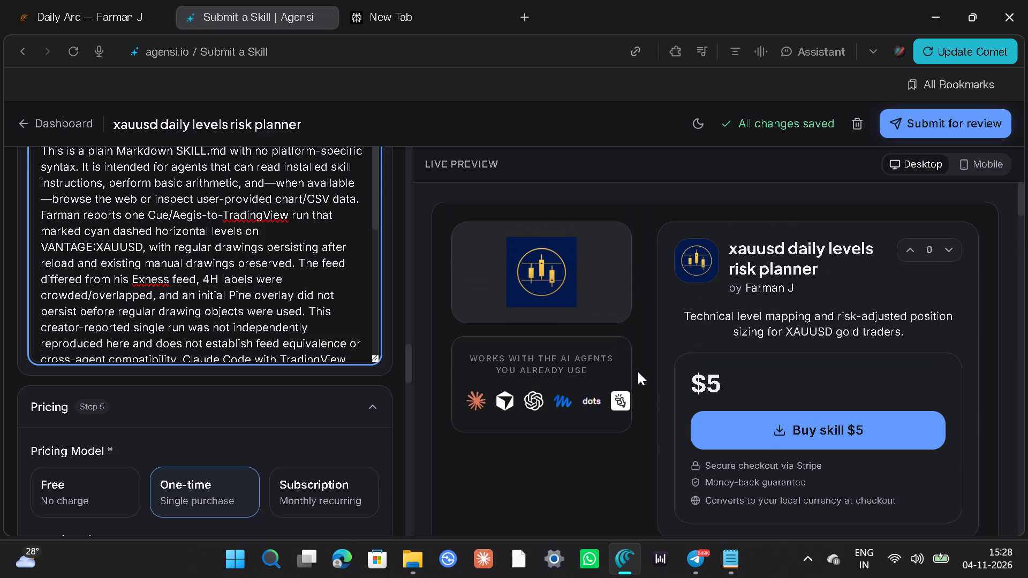
scroll(389, 437, "down", 3)
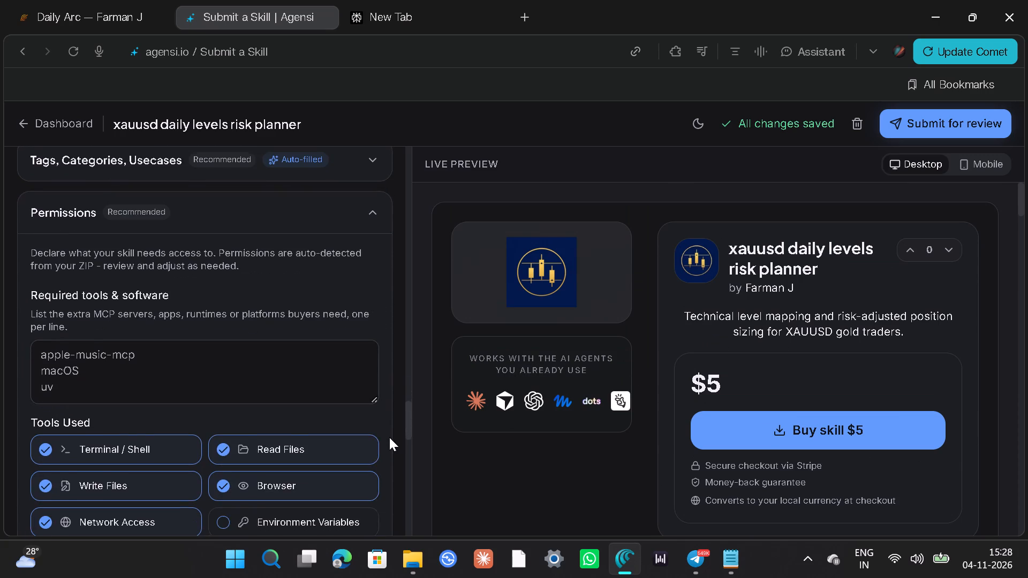
scroll(389, 437, "down", 4)
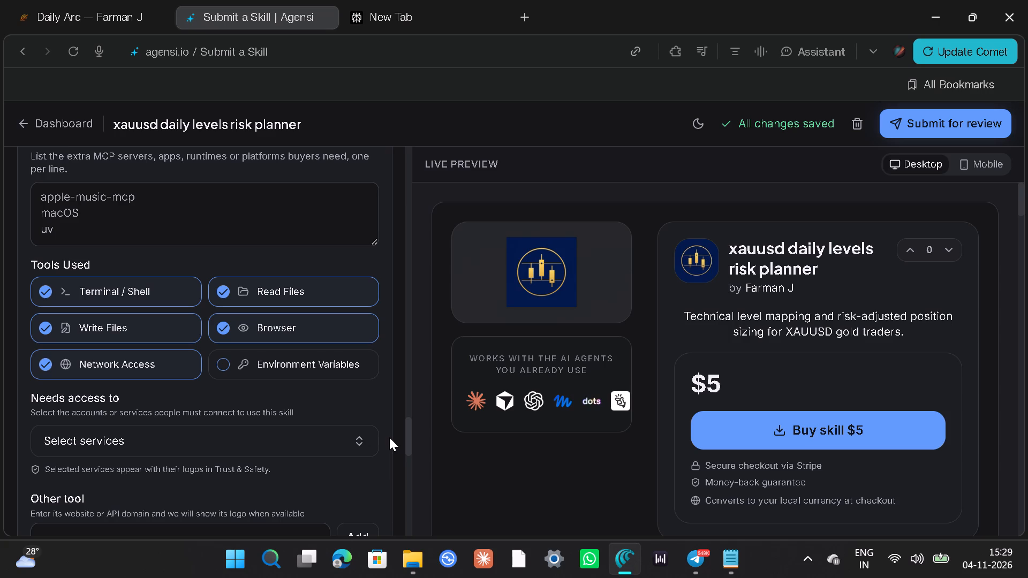
Switch to Notepad and look through the open Namaz alerts text down to its Instructions section.
left_click(741, 564)
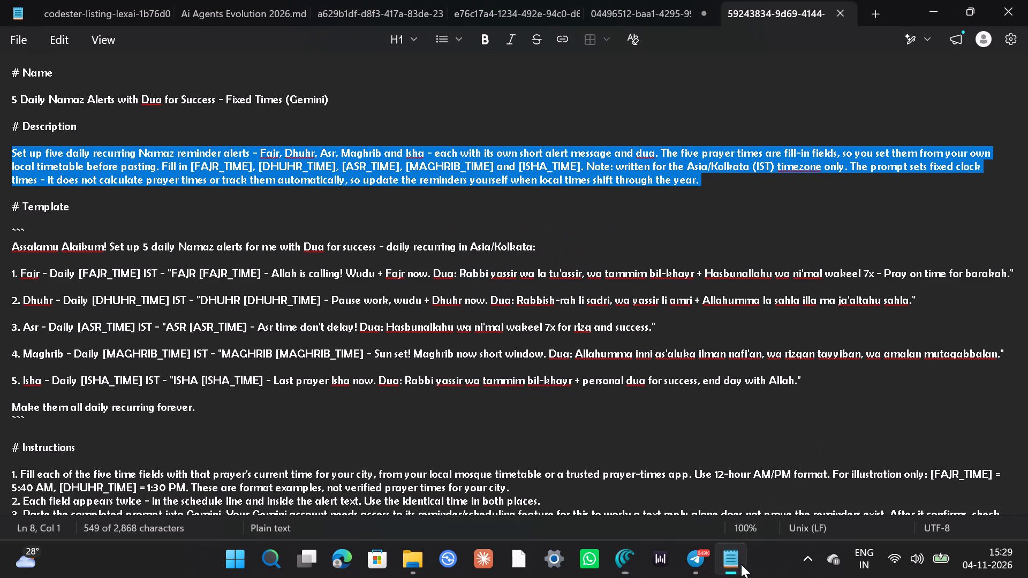
scroll(409, 382, "down", 2)
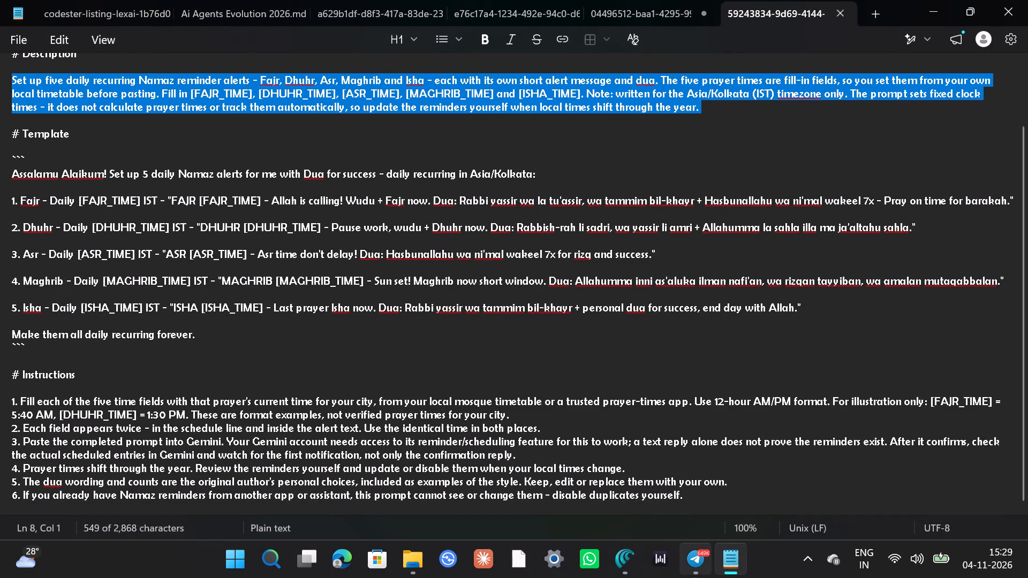
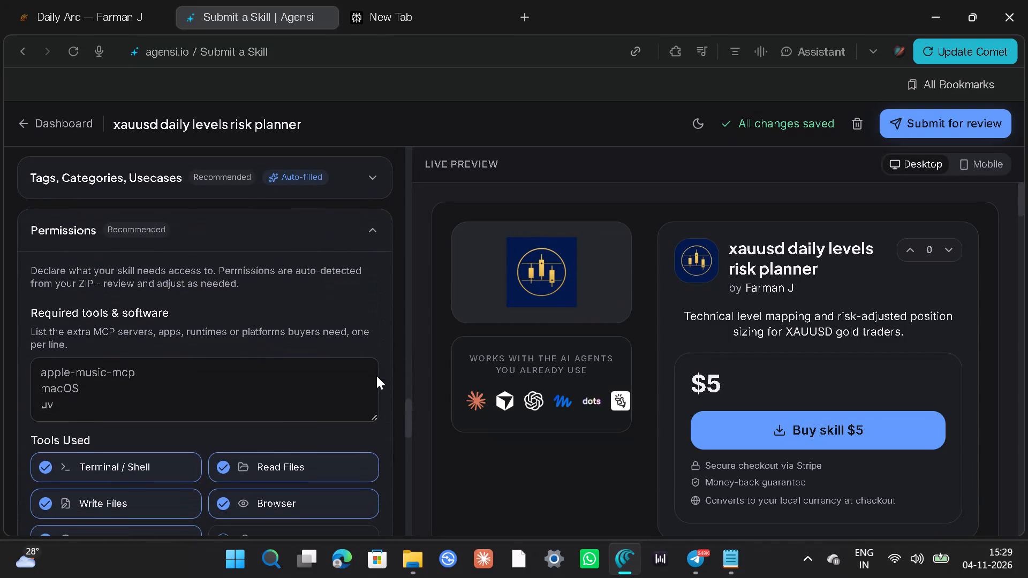
Replace the entire Compatibility Note with the copied shorter version beginning "Plain Markdown for agents that can read SKILL.md".
left_click(226, 378)
scroll(312, 346, "up", 1)
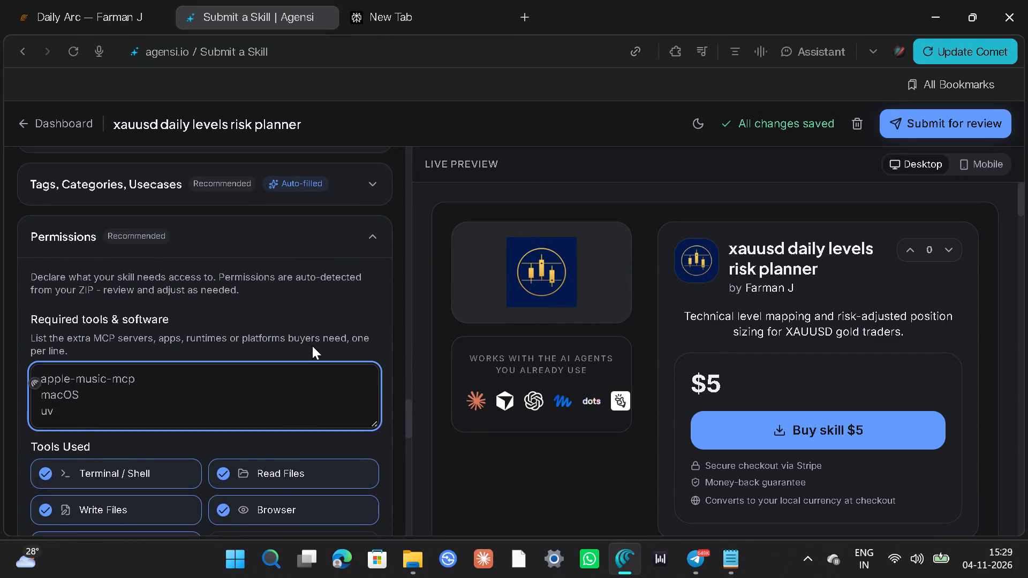
scroll(312, 346, "up", 7)
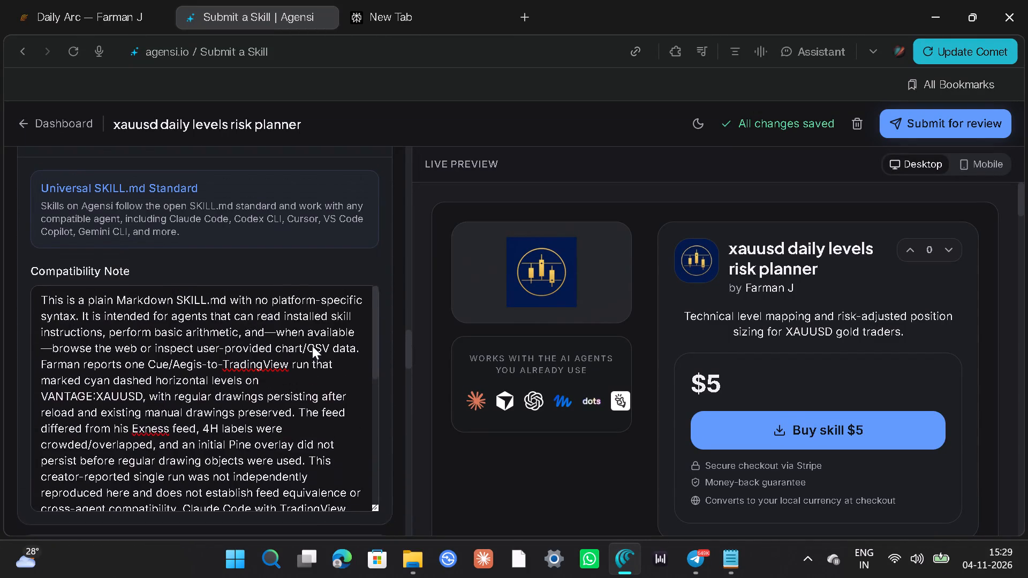
scroll(312, 346, "down", 1)
double_click(272, 421)
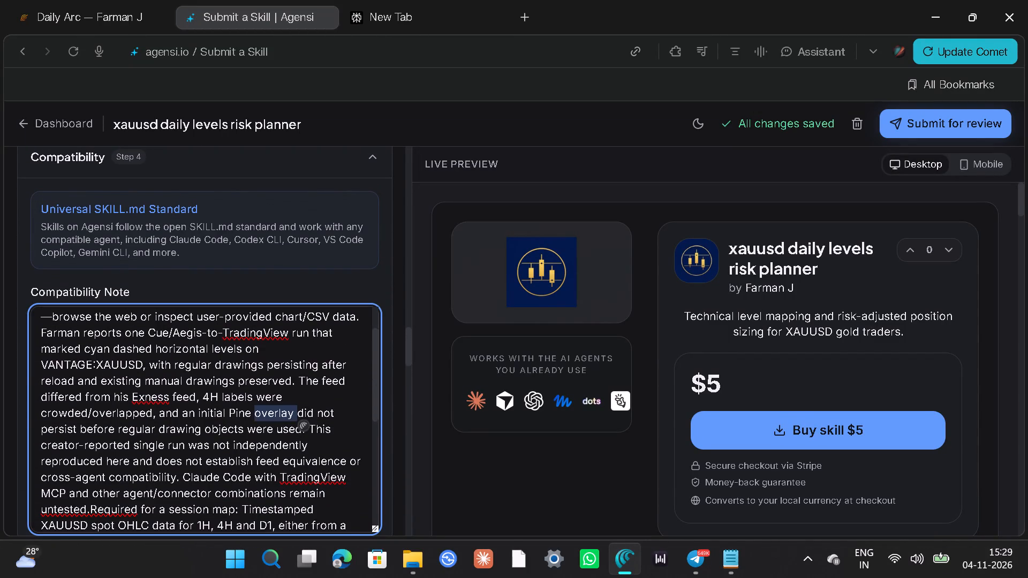
key("ctrl+a")
key("BackSpace")
key("ctrl+v")
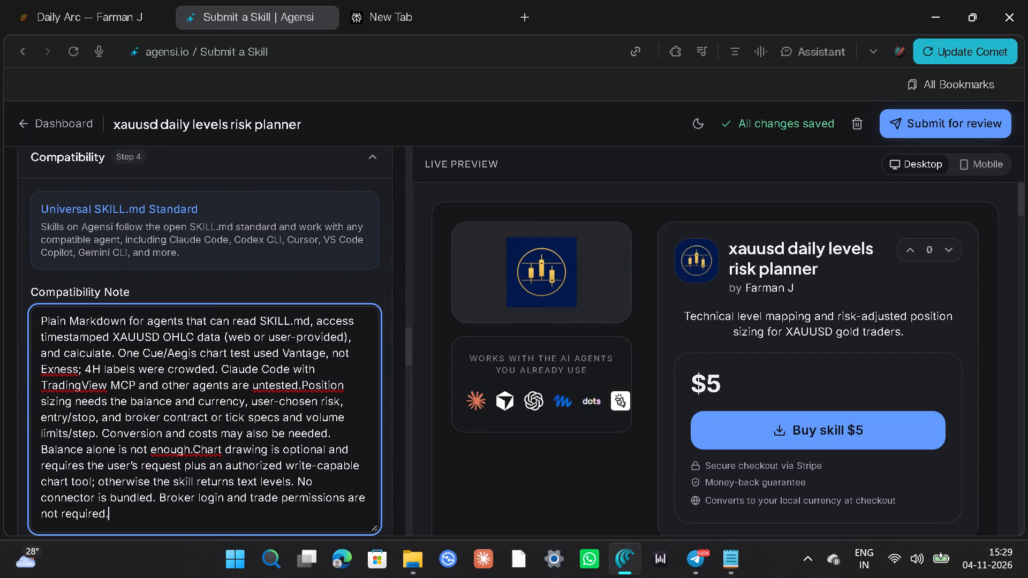
Go back to the Permissions section and examine its required software, tools used and service access.
scroll(301, 439, "down", 4)
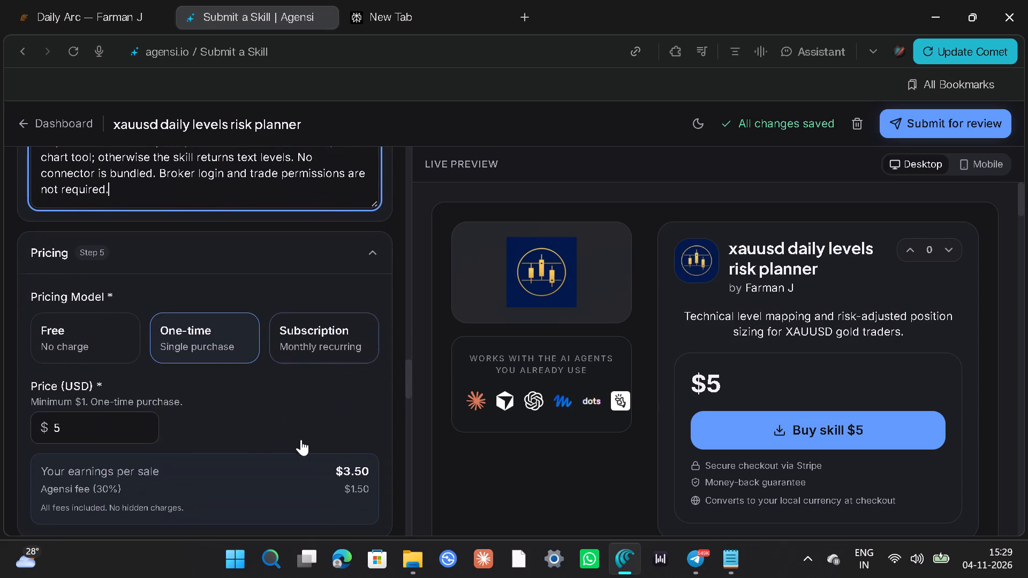
scroll(301, 439, "down", 4)
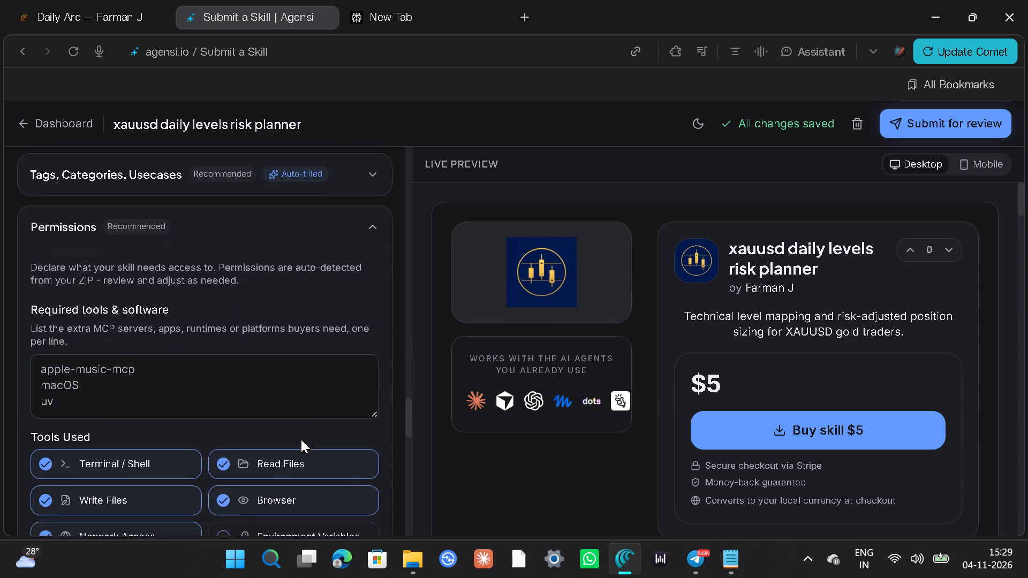
scroll(301, 439, "down", 2)
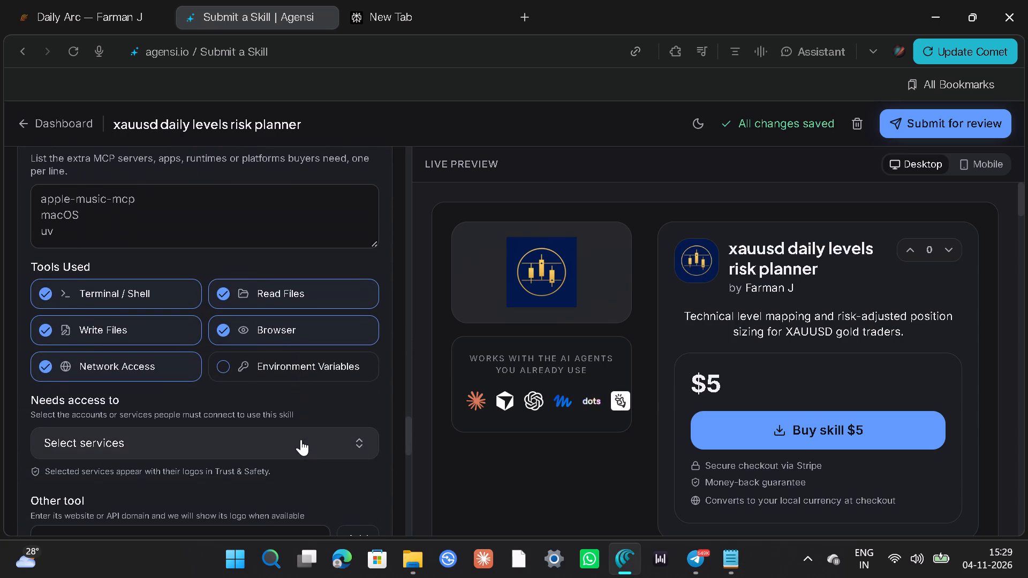
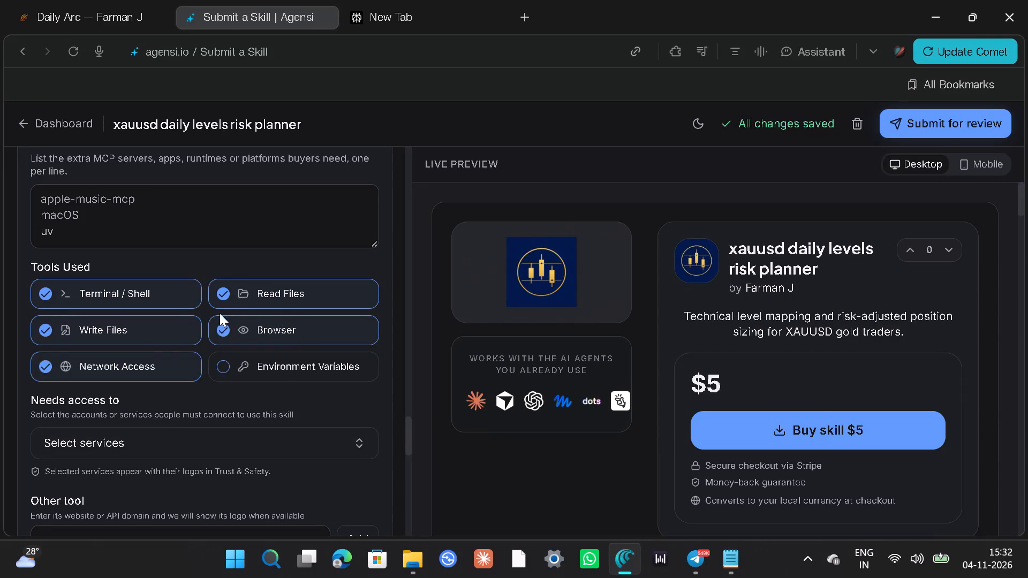
Deselect Write Files and Terminal / Shell from the skill's Tools Used, leaving Read Files, Browser and Network Access selected.
left_click(161, 333)
left_click(116, 298)
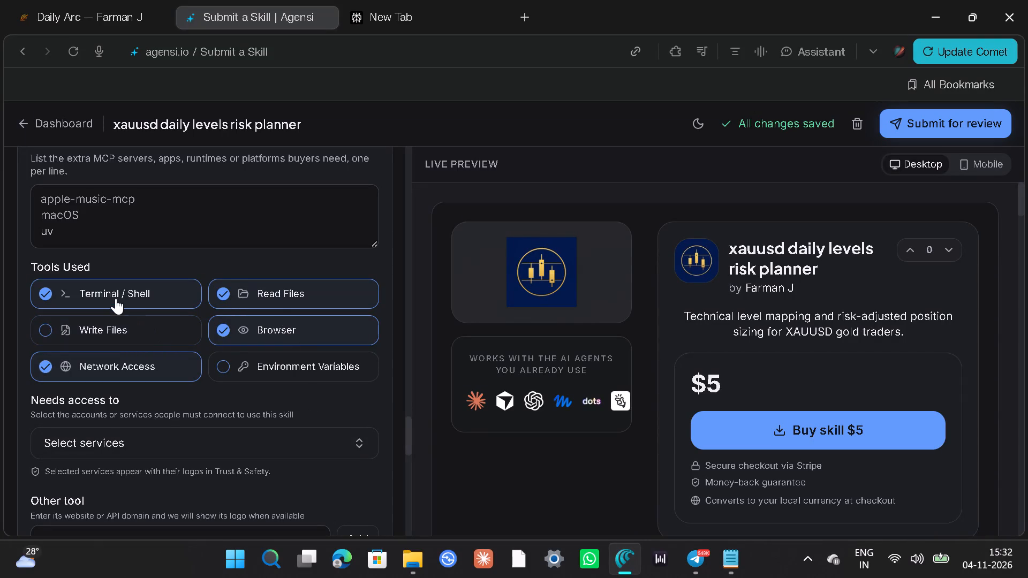
scroll(216, 320, "down", 1)
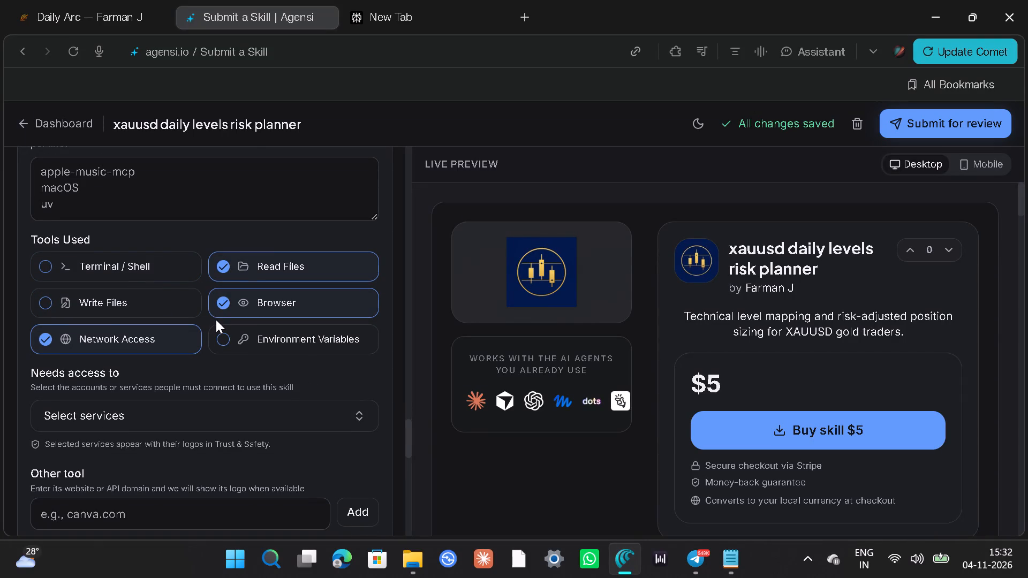
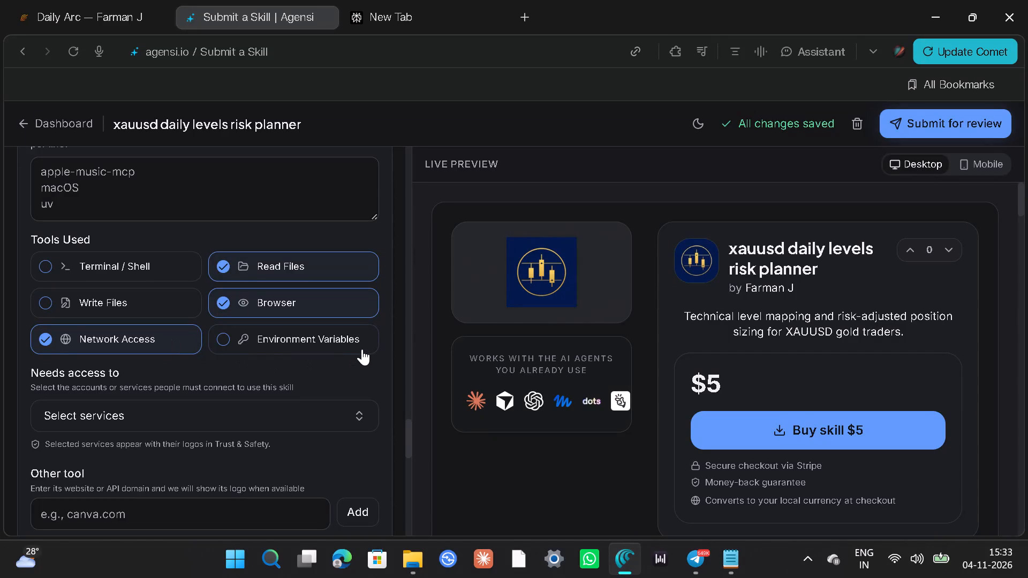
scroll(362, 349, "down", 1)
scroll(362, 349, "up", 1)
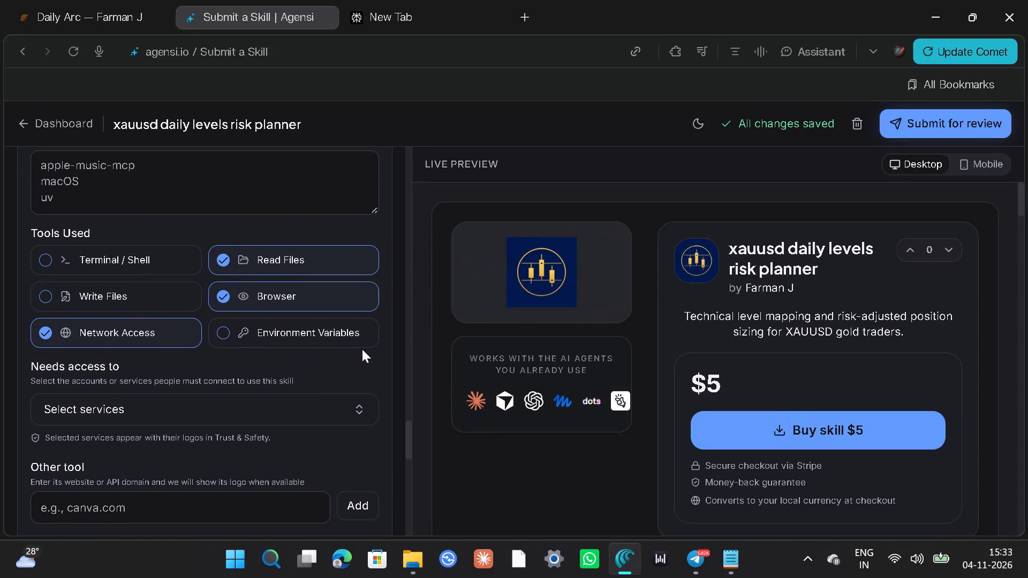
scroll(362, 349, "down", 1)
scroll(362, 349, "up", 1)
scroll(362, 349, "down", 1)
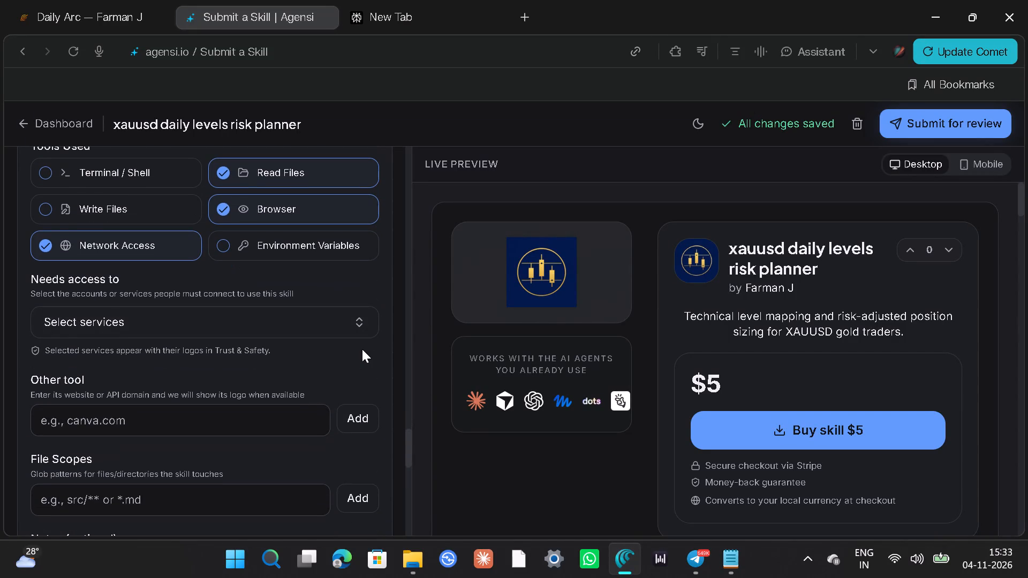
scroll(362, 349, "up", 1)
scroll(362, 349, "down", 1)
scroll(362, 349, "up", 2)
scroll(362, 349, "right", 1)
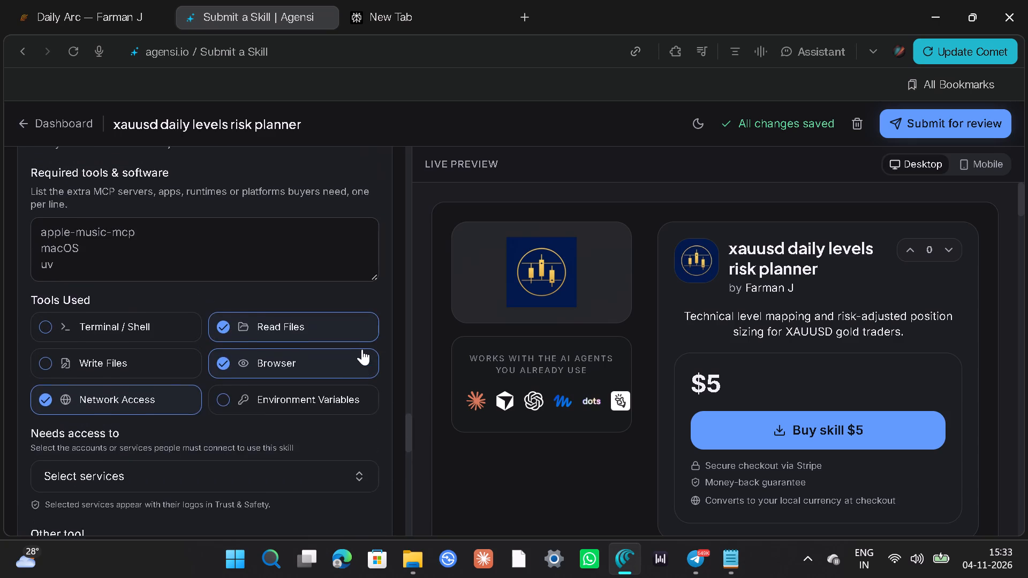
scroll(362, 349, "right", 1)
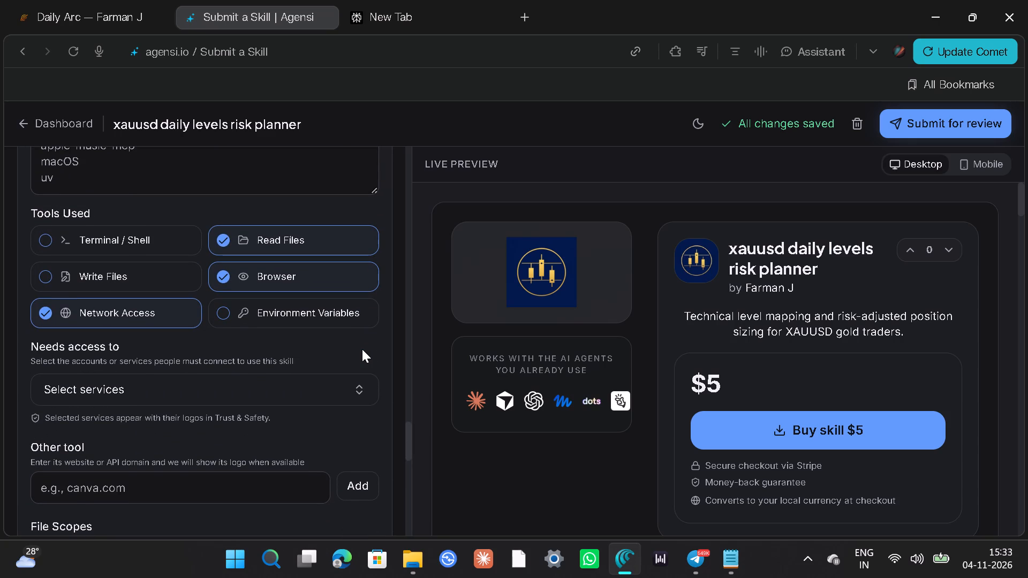
Review the listing's live preview, including the example session, Trust & Safety, package contents and creator sections.
scroll(621, 474, "down", 3)
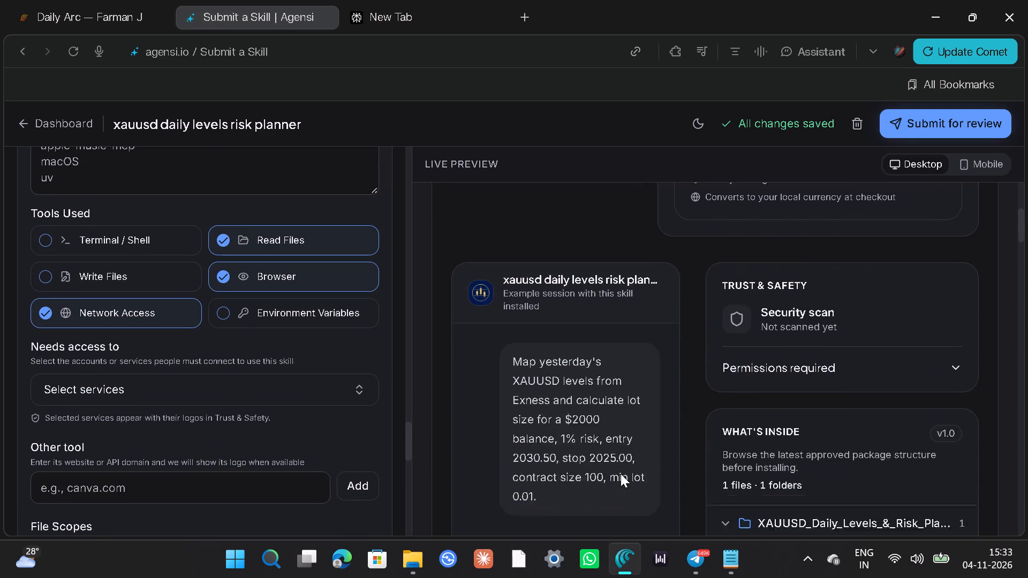
scroll(621, 474, "down", 2)
scroll(621, 474, "up", 4)
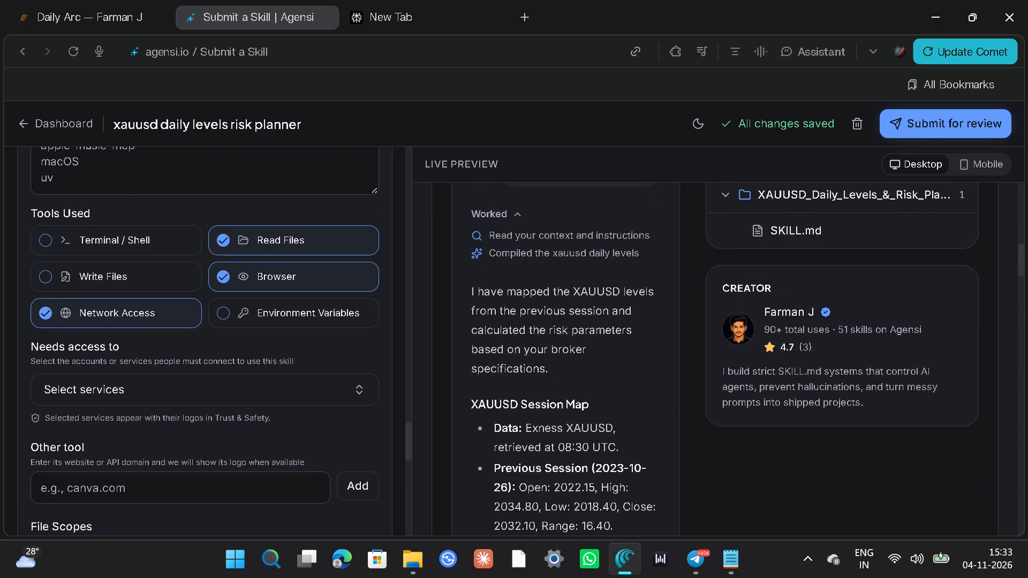
scroll(621, 474, "up", 3)
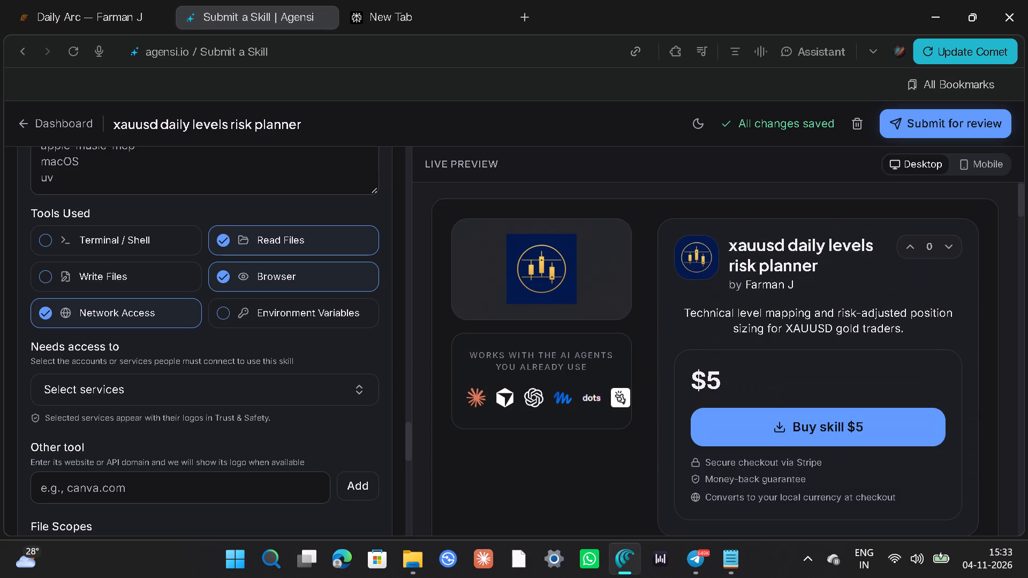
scroll(621, 474, "right", 1)
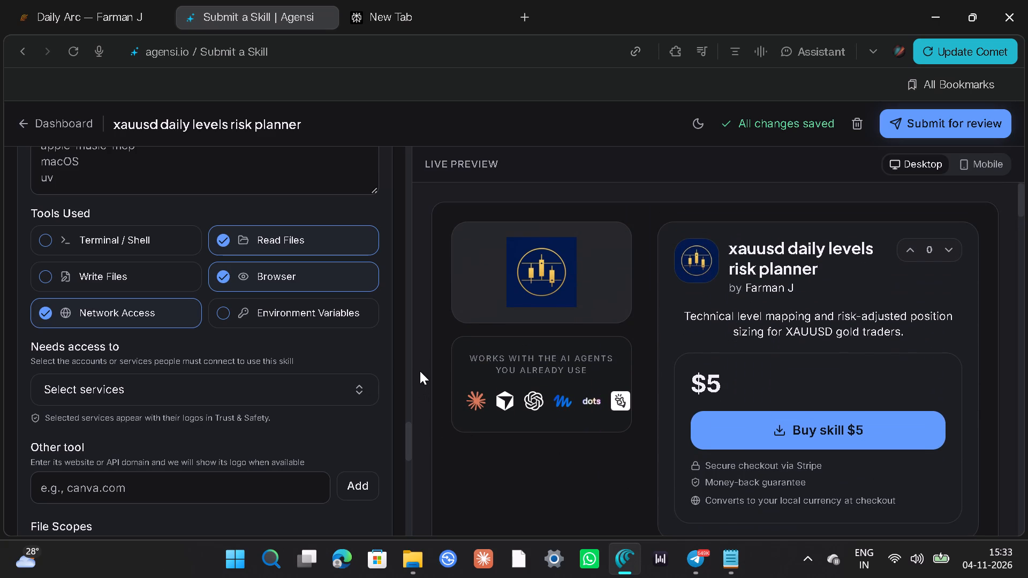
scroll(322, 379, "down", 1)
scroll(322, 379, "up", 2)
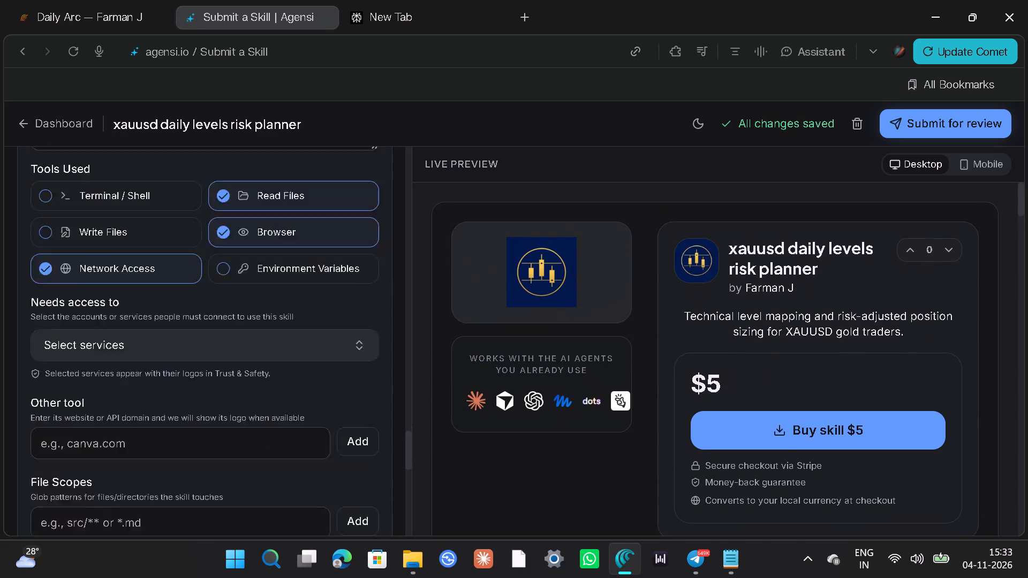
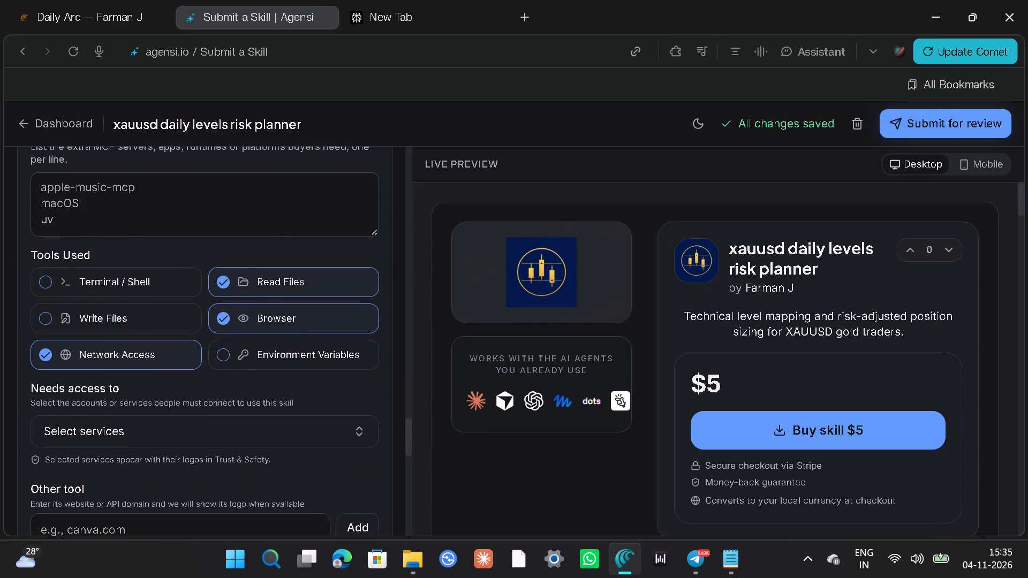
Check the rest of the submission form, from tools used and service access through file scopes, screenshots, demo video and documentation link.
scroll(184, 323, "down", 1)
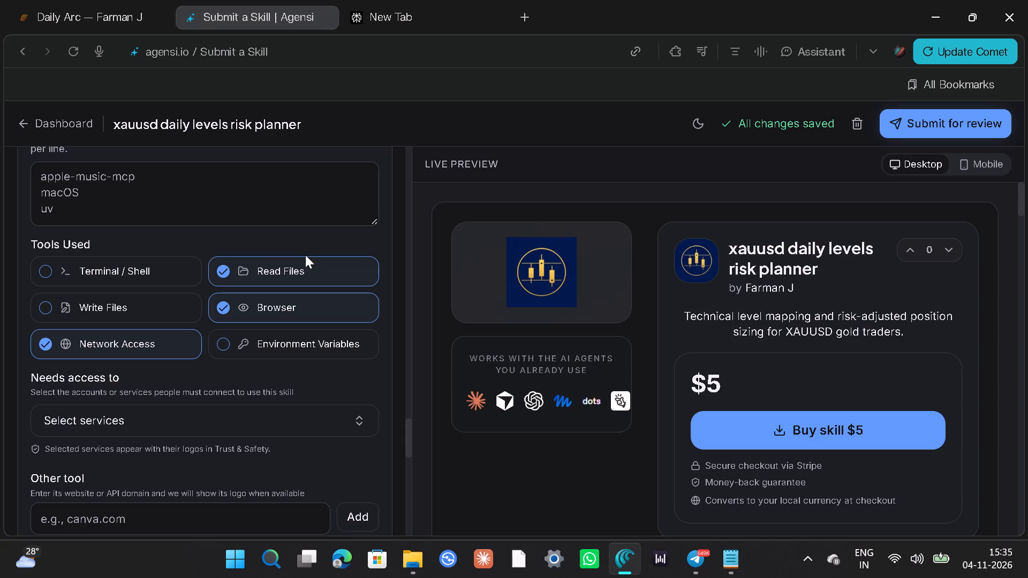
scroll(345, 275, "down", 1)
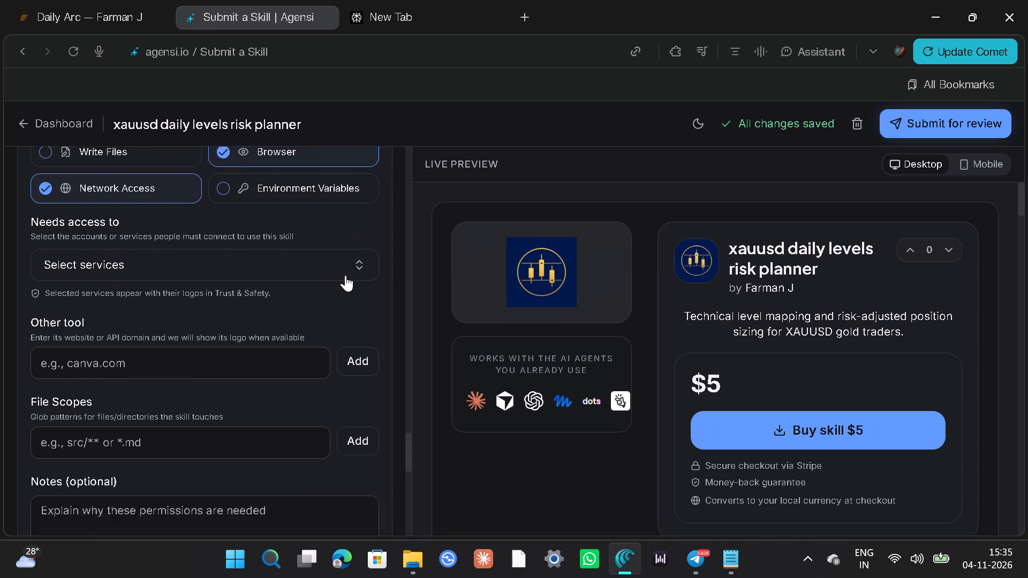
scroll(345, 275, "down", 1)
scroll(268, 383, "right", 1)
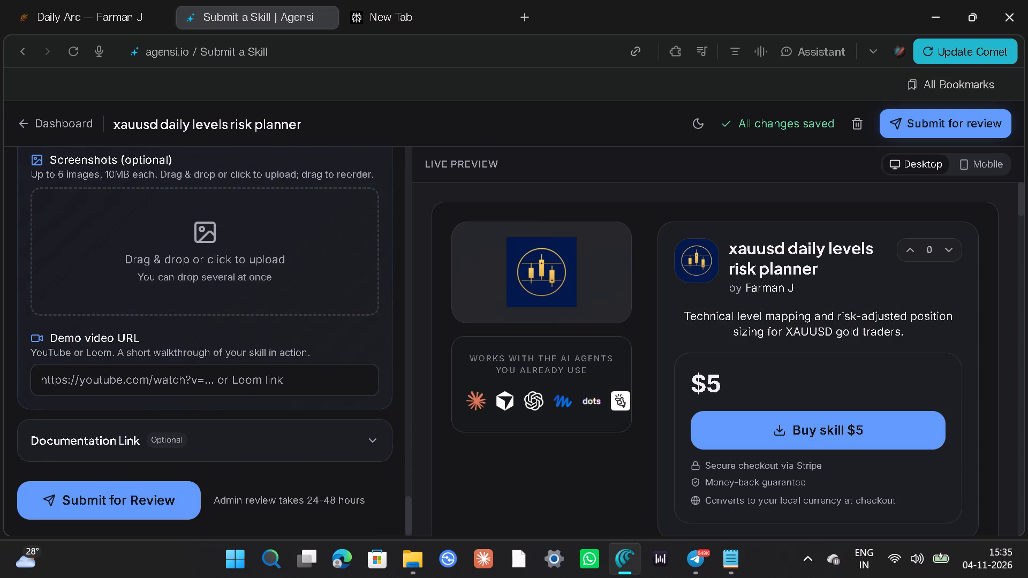
scroll(268, 383, "right", 1)
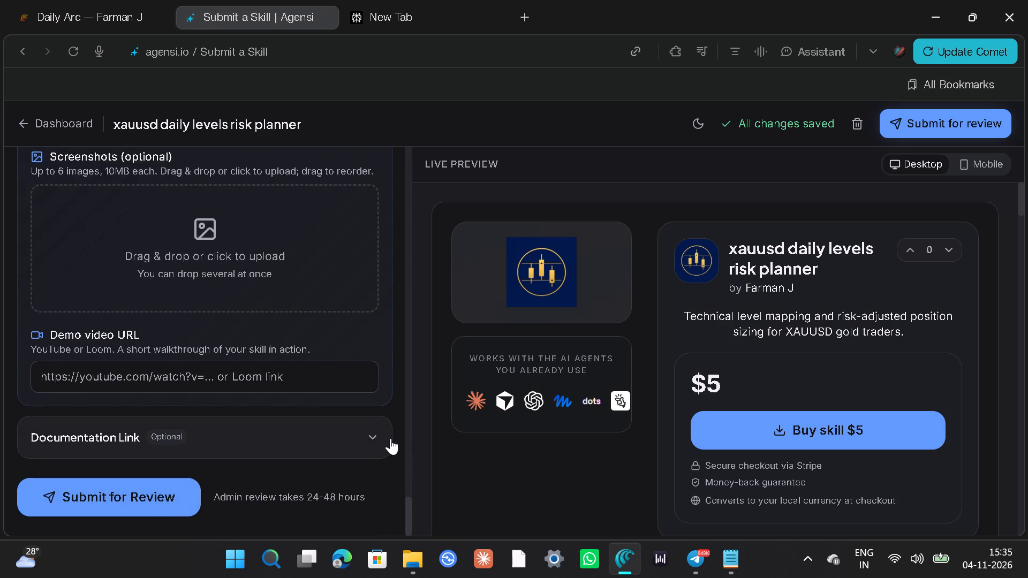
scroll(304, 357, "right", 1)
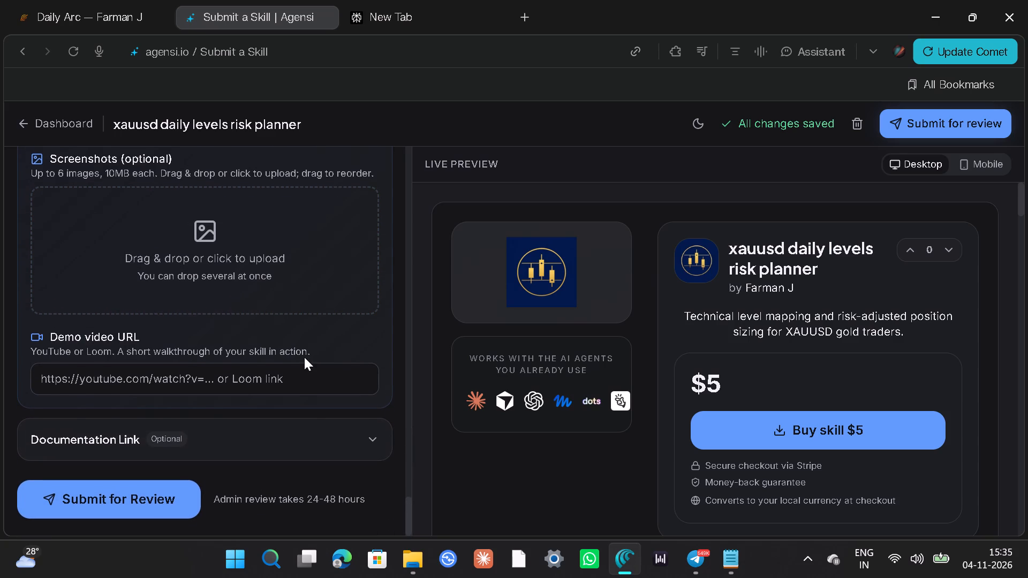
scroll(304, 357, "right", 1)
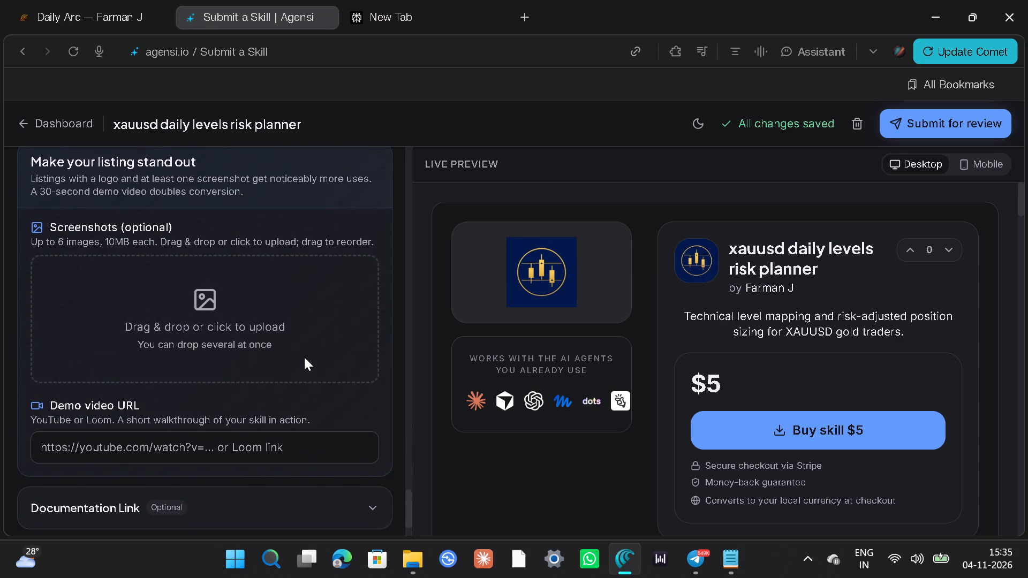
scroll(304, 357, "right", 1)
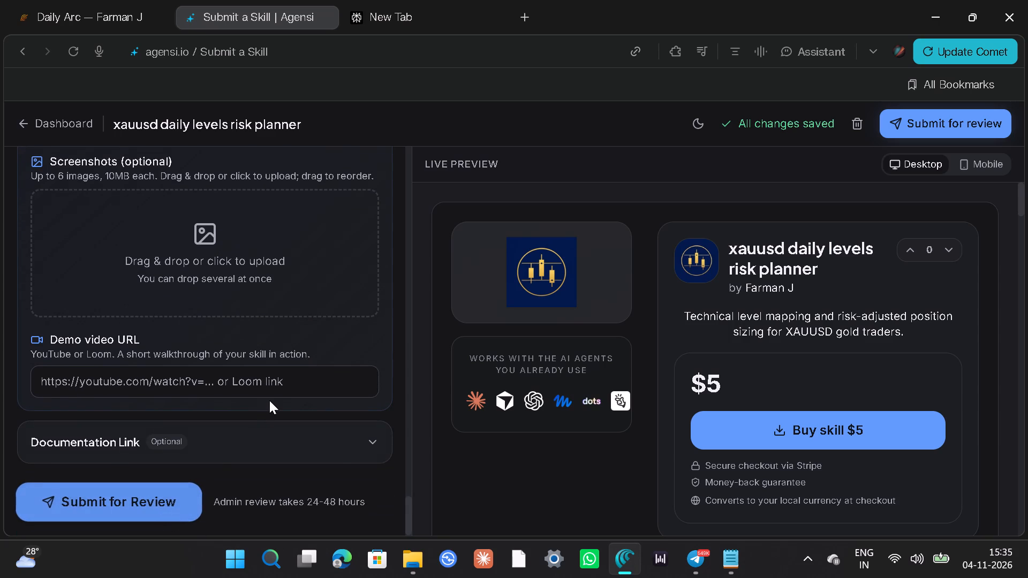
scroll(269, 400, "down", 1)
scroll(269, 400, "up", 2)
scroll(269, 400, "down", 1)
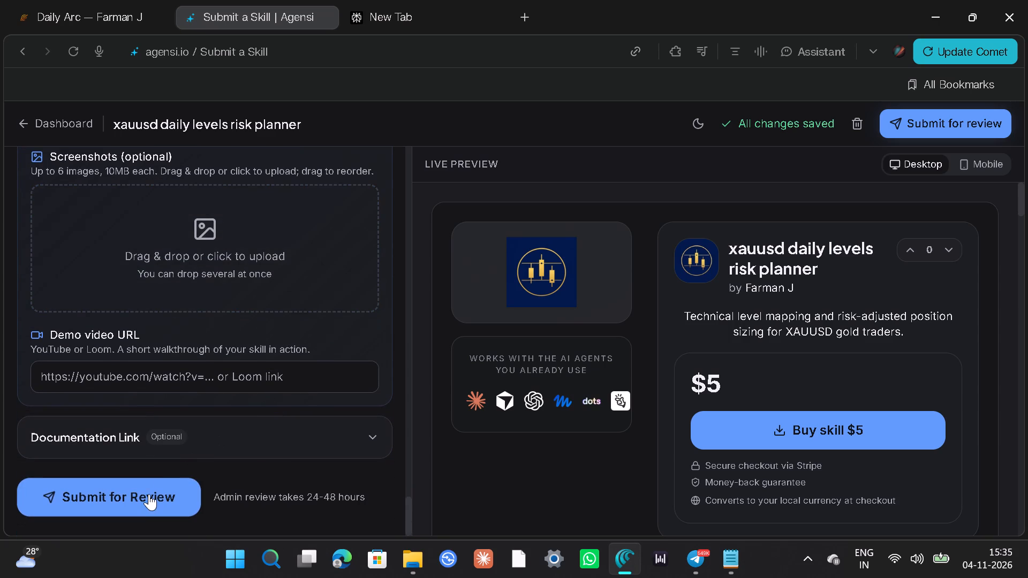
Submit the xauusd daily levels risk planner skill for admin review, confirming the final pre-submission checklist.
left_click(146, 499)
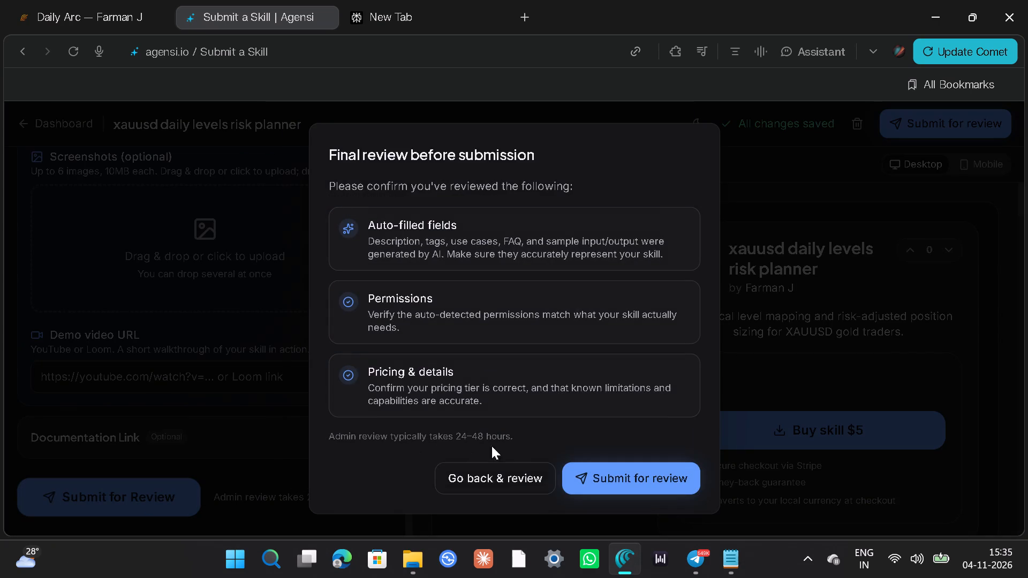
left_click(614, 469)
scroll(524, 402, "down", 2)
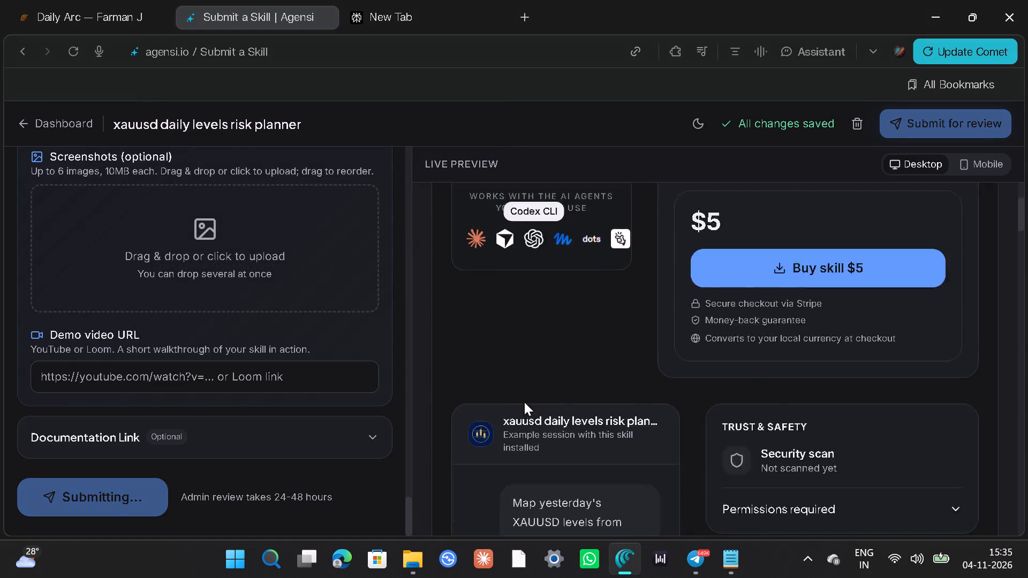
scroll(524, 402, "down", 3)
scroll(524, 402, "up", 11)
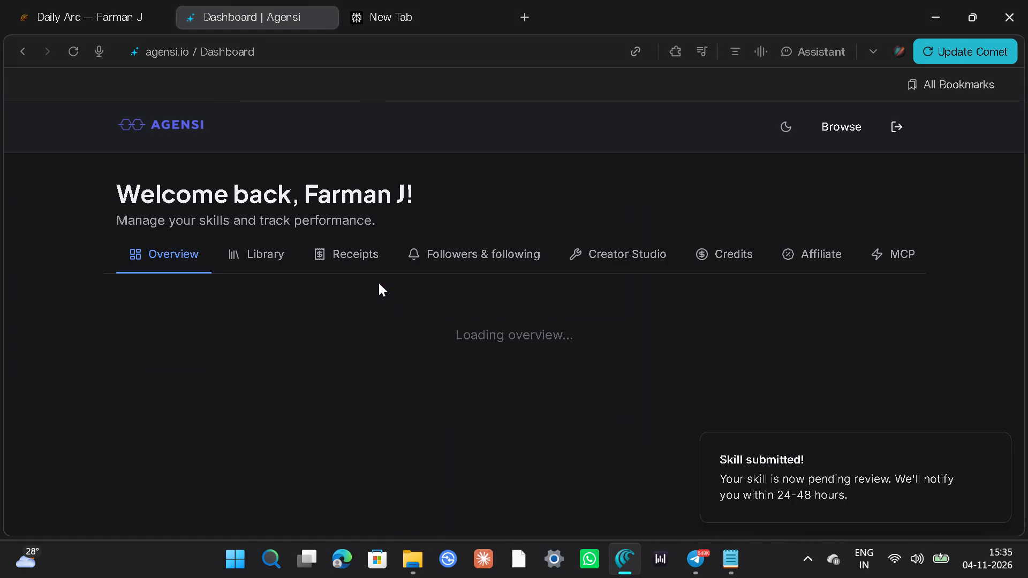
Look over the dashboard overview and the Creator Studio's published skills list, including the review status of xauusd daily levels risk planner.
scroll(494, 353, "down", 2)
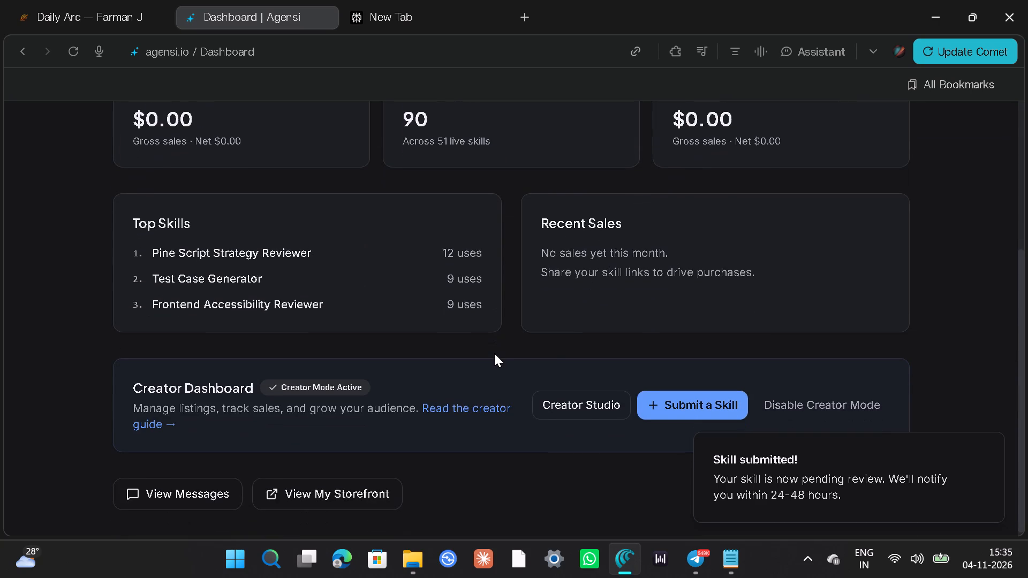
scroll(494, 353, "down", 2)
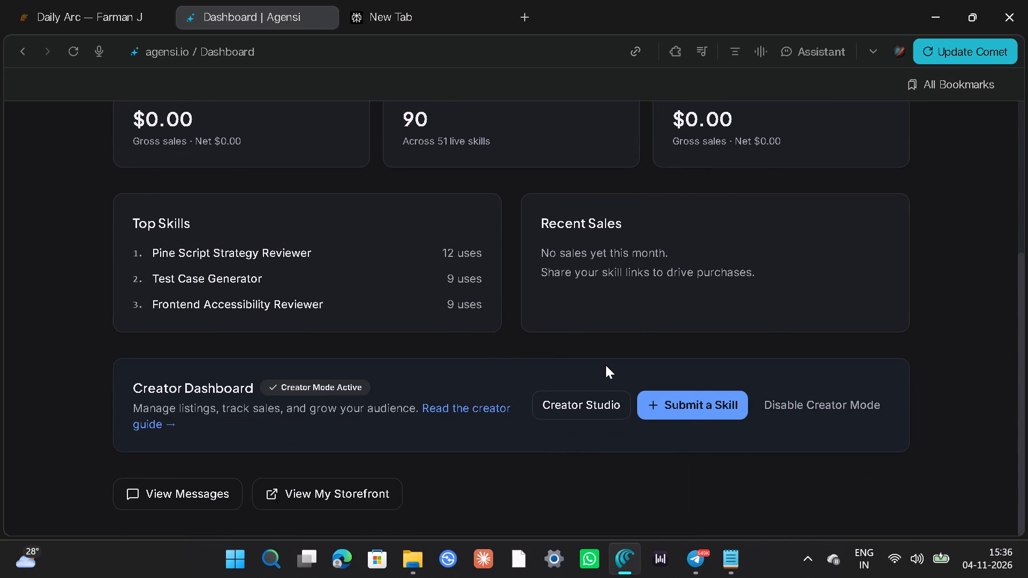
scroll(561, 398, "right", 1)
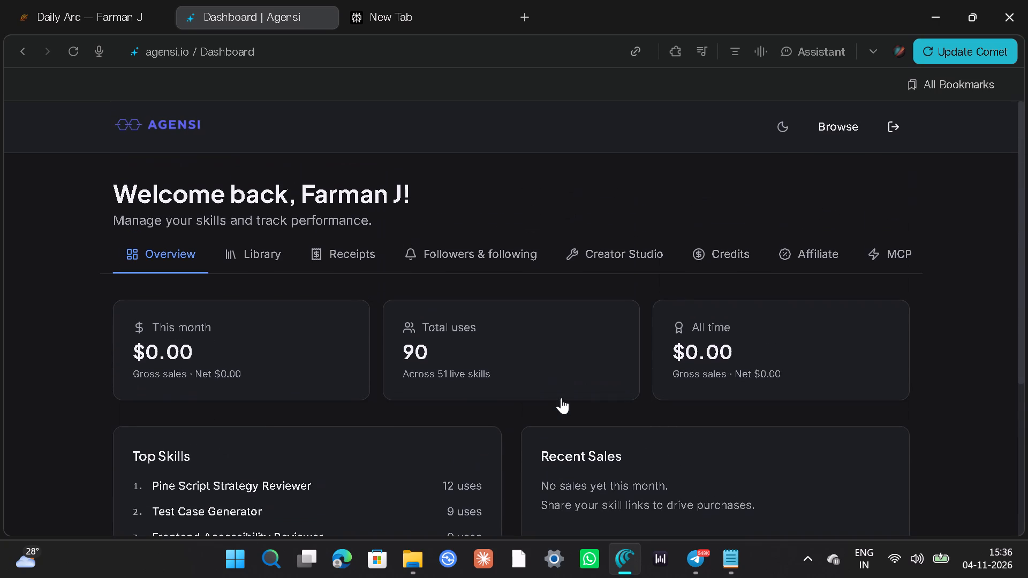
left_click(603, 245)
scroll(541, 369, "down", 1)
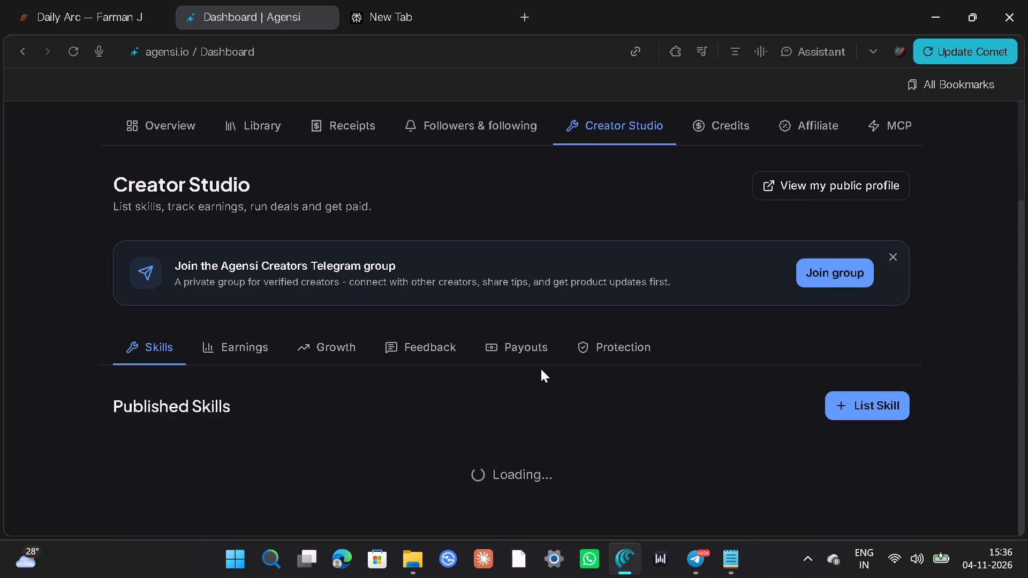
scroll(541, 369, "down", 3)
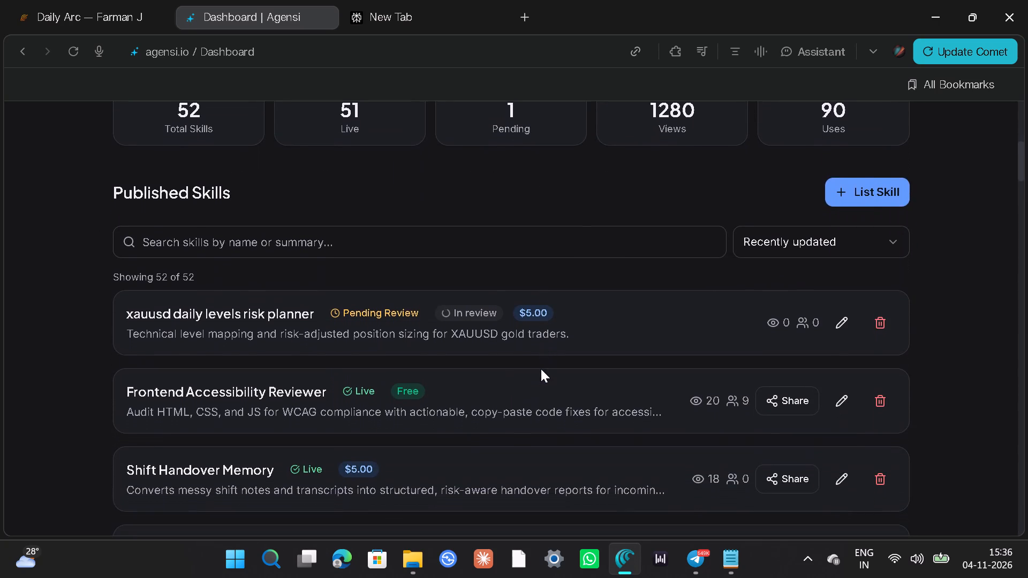
scroll(541, 369, "down", 2)
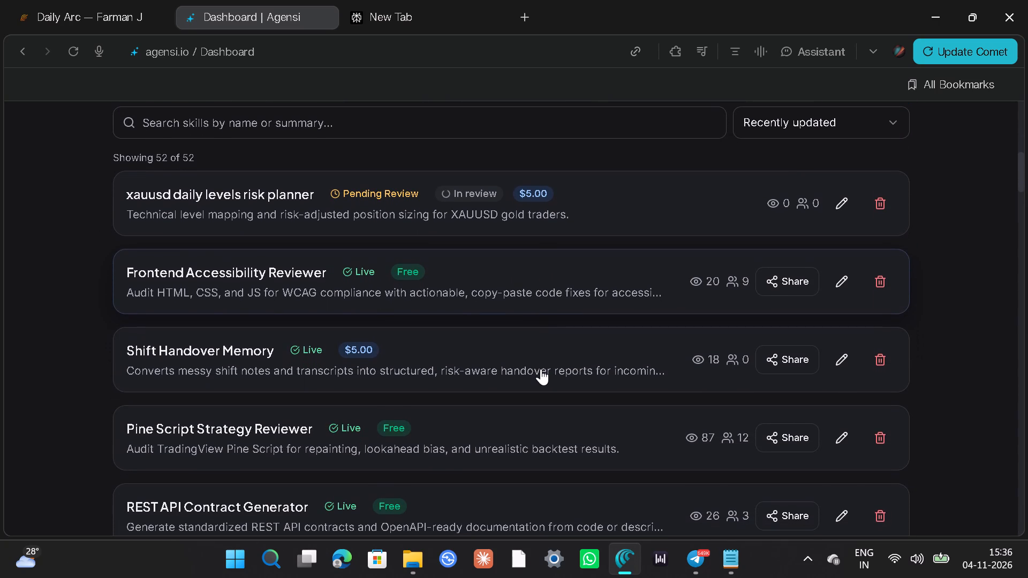
scroll(541, 369, "down", 11)
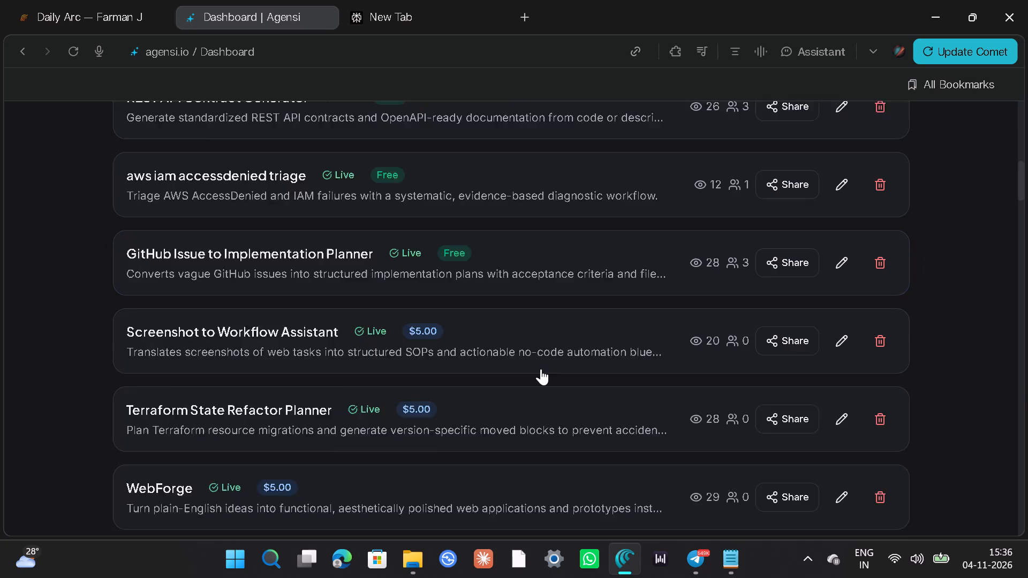
scroll(541, 369, "down", 5)
scroll(541, 369, "up", 10)
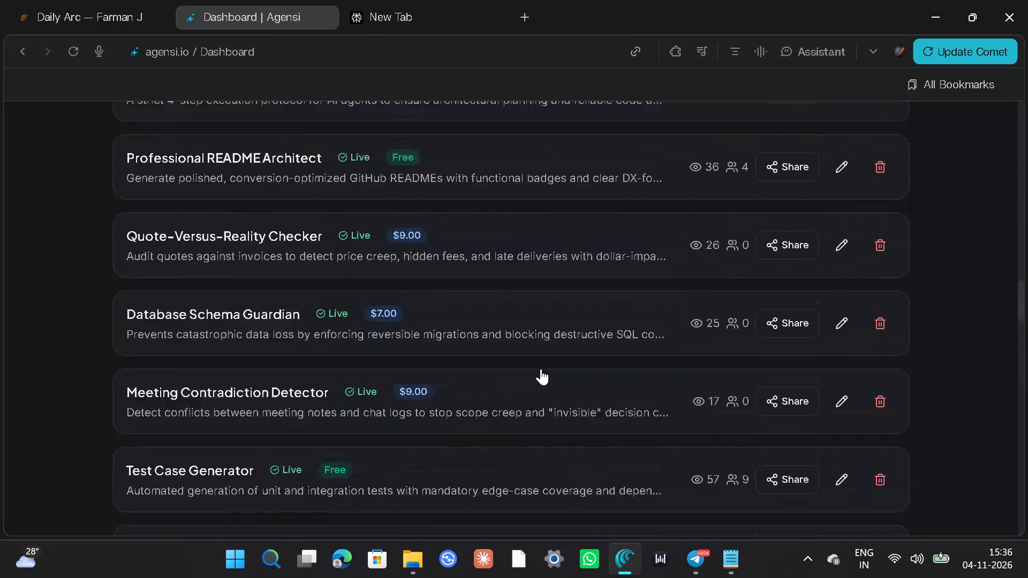
scroll(541, 369, "up", 6)
scroll(541, 369, "down", 1)
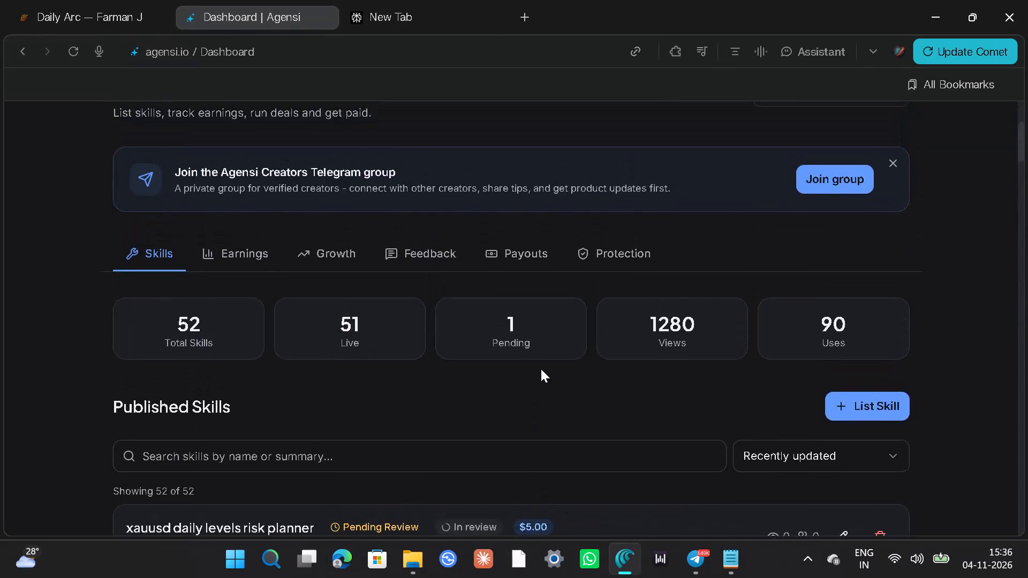
scroll(541, 369, "down", 1)
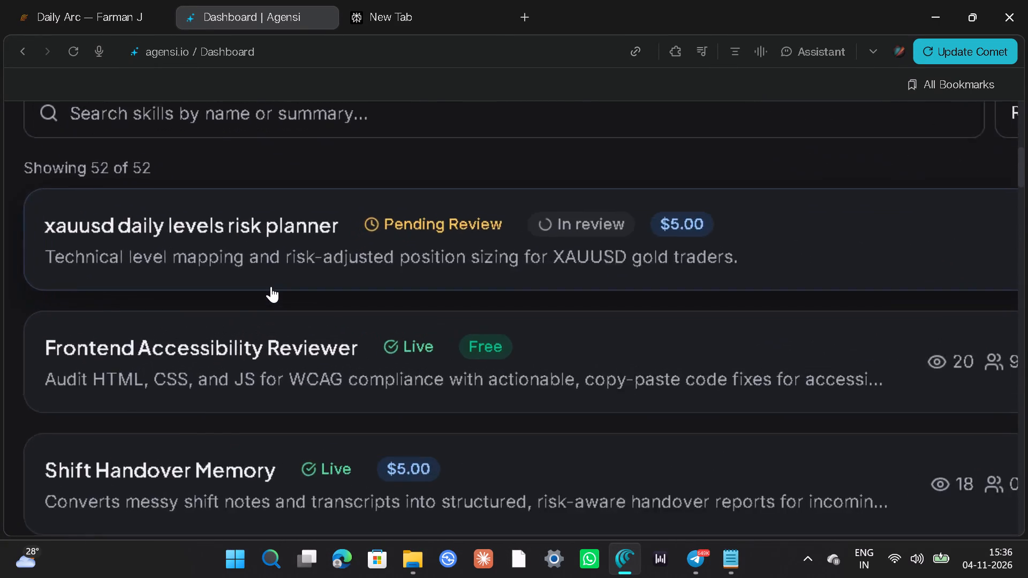
scroll(541, 376, "down", 3)
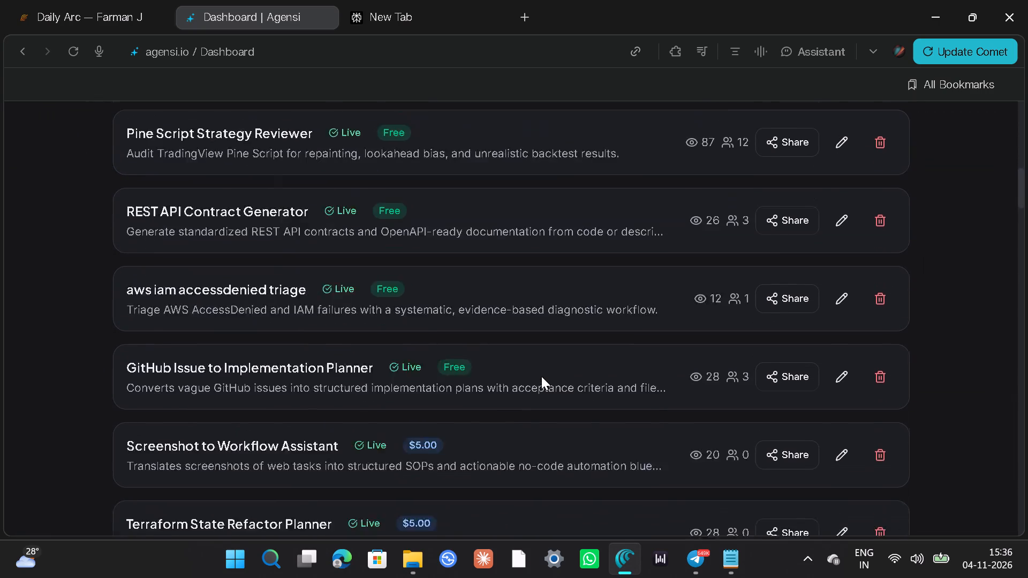
scroll(541, 376, "down", 1)
scroll(541, 376, "up", 5)
scroll(541, 376, "down", 2)
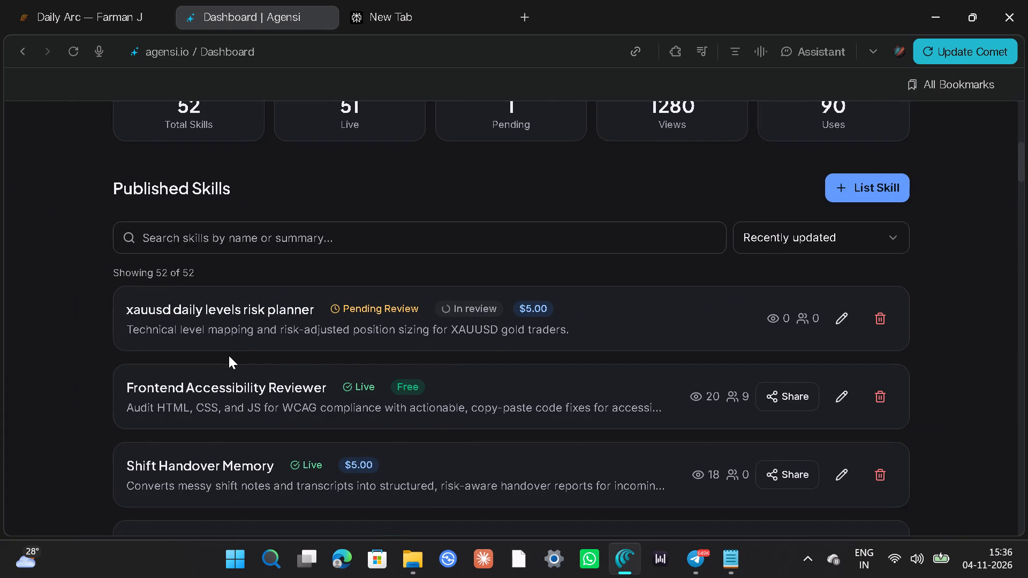
scroll(526, 471, "down", 14)
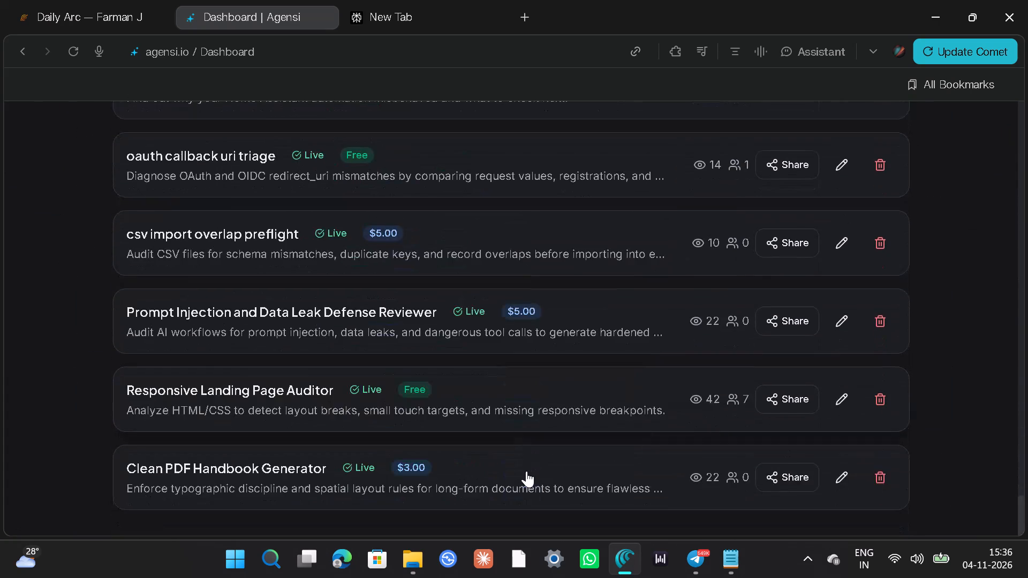
scroll(526, 471, "up", 10)
scroll(526, 471, "right", 1)
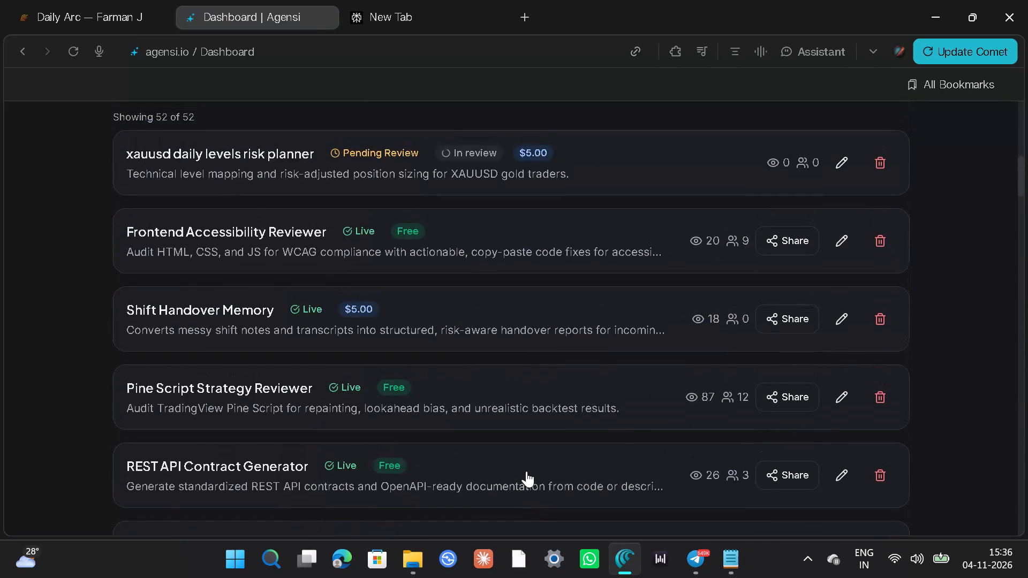
scroll(526, 471, "right", 1)
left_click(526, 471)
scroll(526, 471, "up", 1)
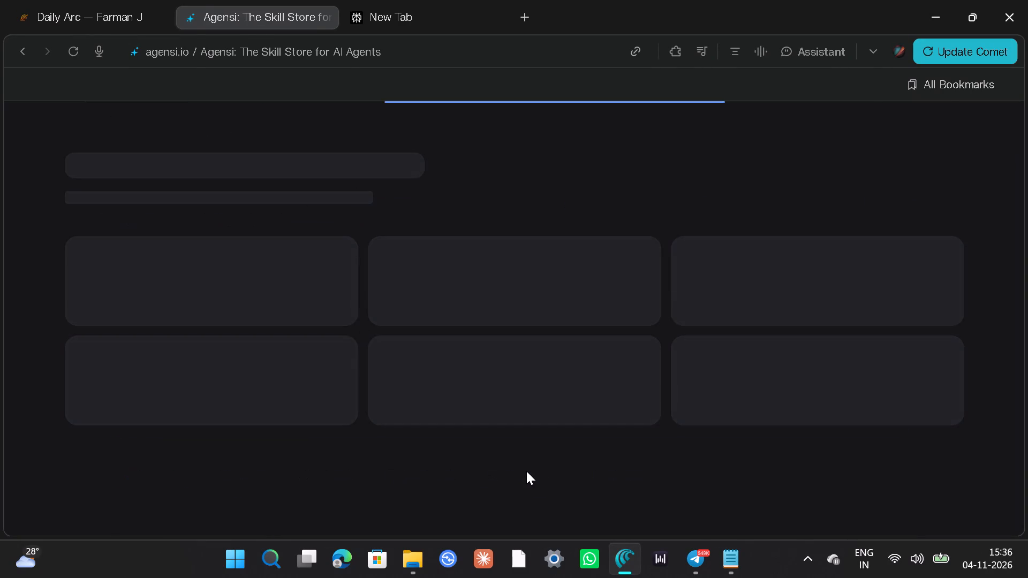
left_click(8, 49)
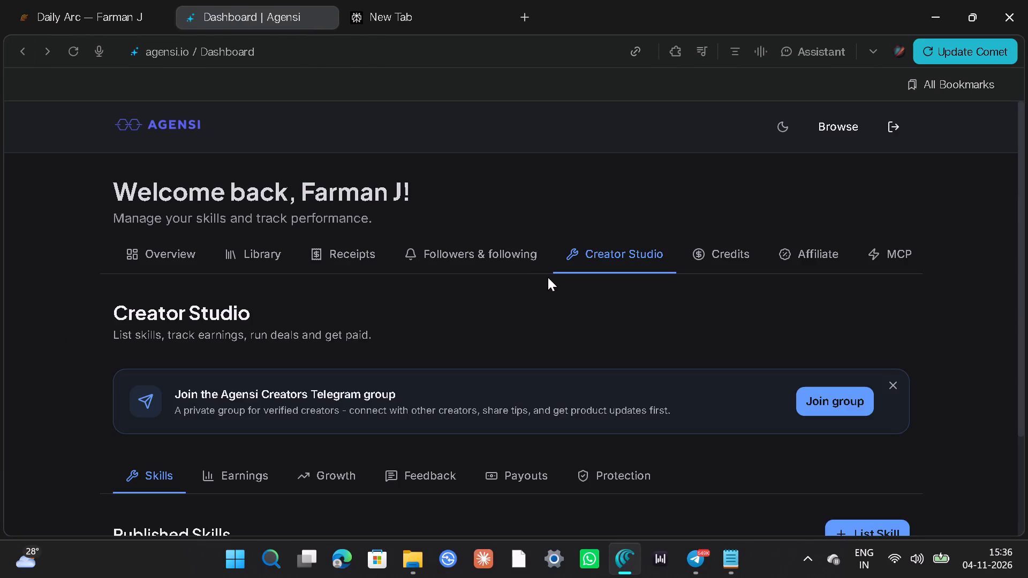
Open the pending xauusd daily levels risk planner submission and review its live preview, including description, example session, Trust & Safety and package contents.
scroll(548, 277, "down", 3)
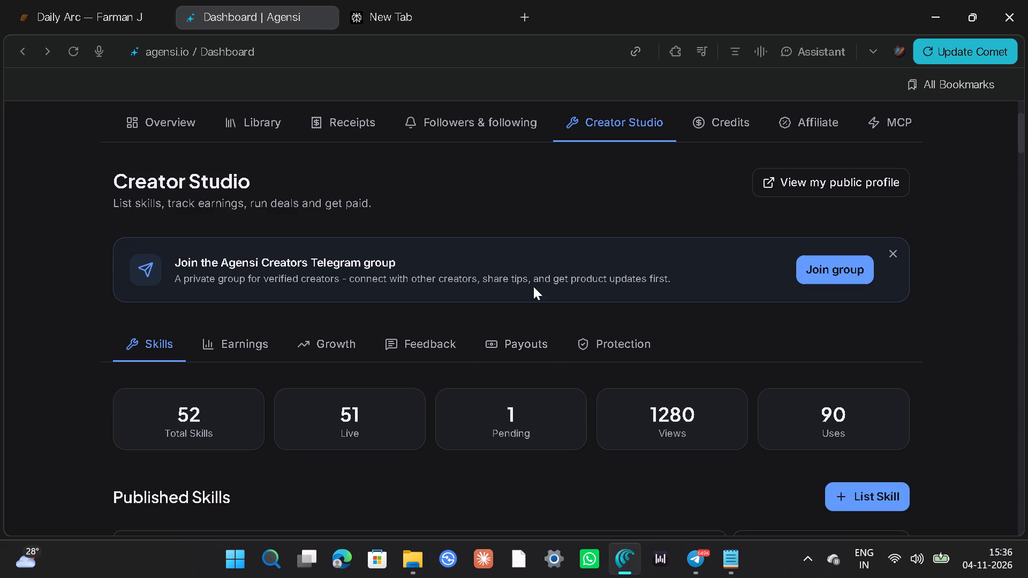
scroll(550, 369, "down", 3)
left_click(562, 267)
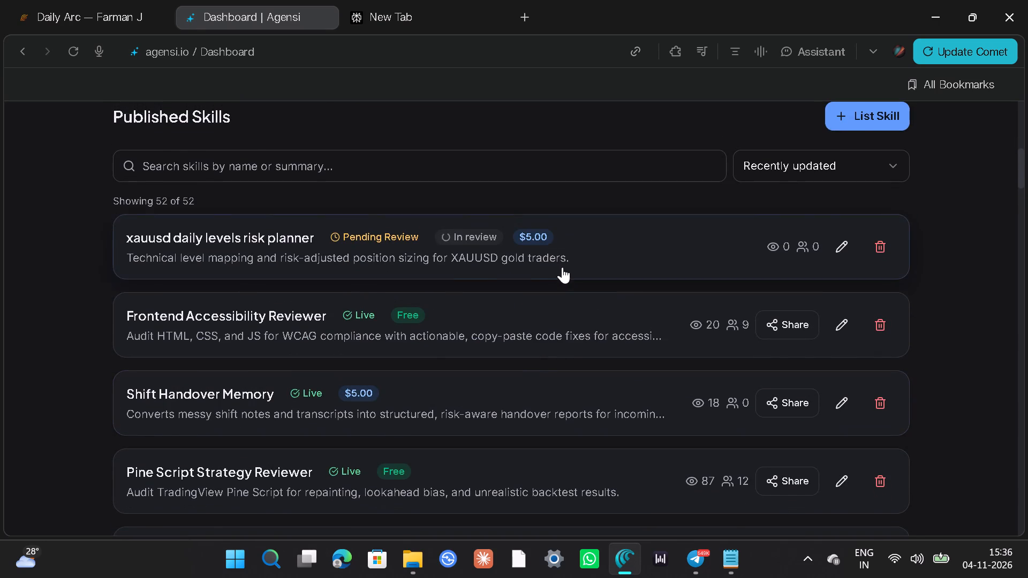
scroll(587, 354, "down", 2)
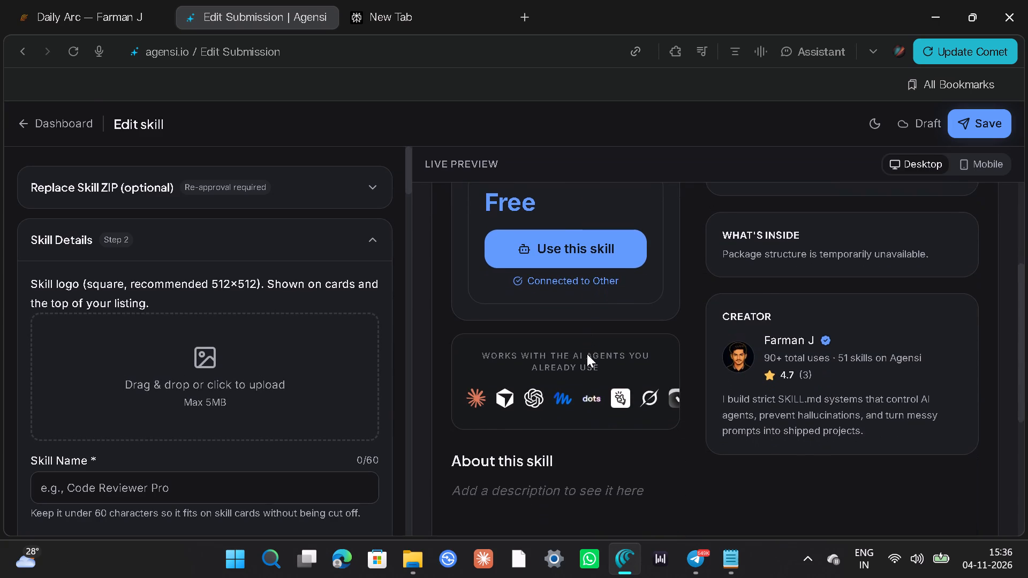
scroll(587, 354, "down", 1)
scroll(585, 400, "down", 4)
scroll(585, 400, "up", 2)
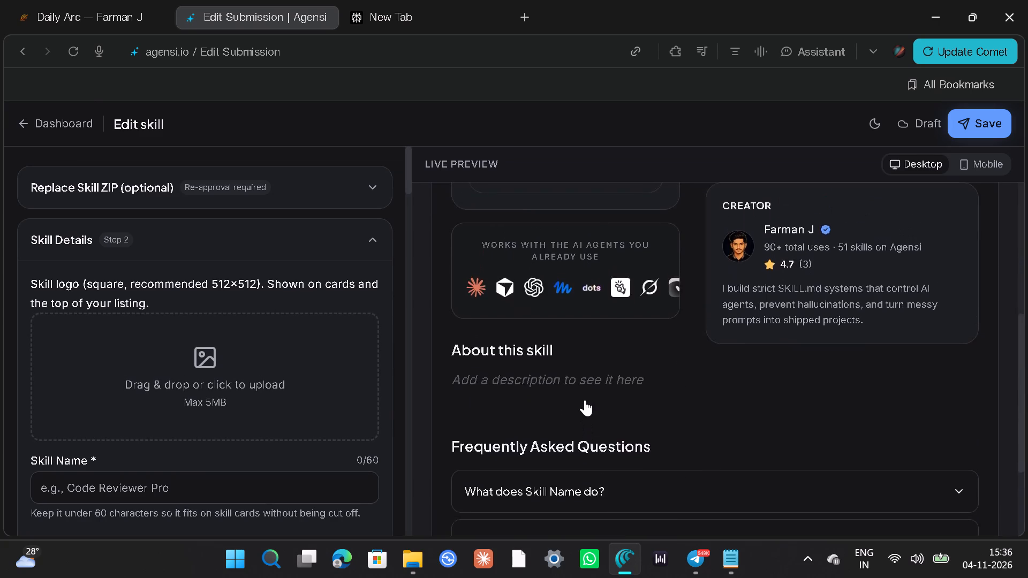
scroll(585, 400, "up", 1)
scroll(585, 400, "down", 2)
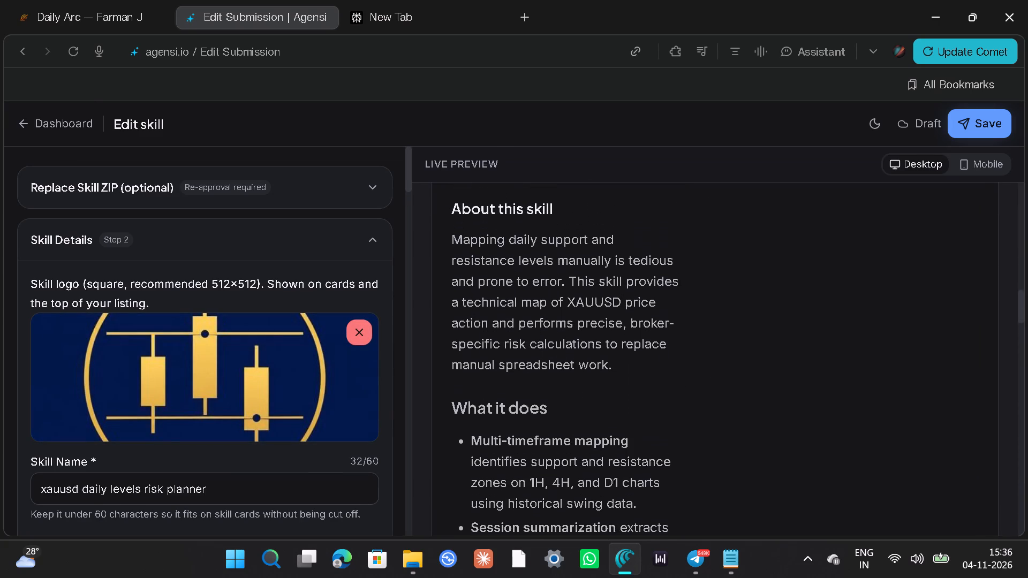
scroll(585, 400, "down", 6)
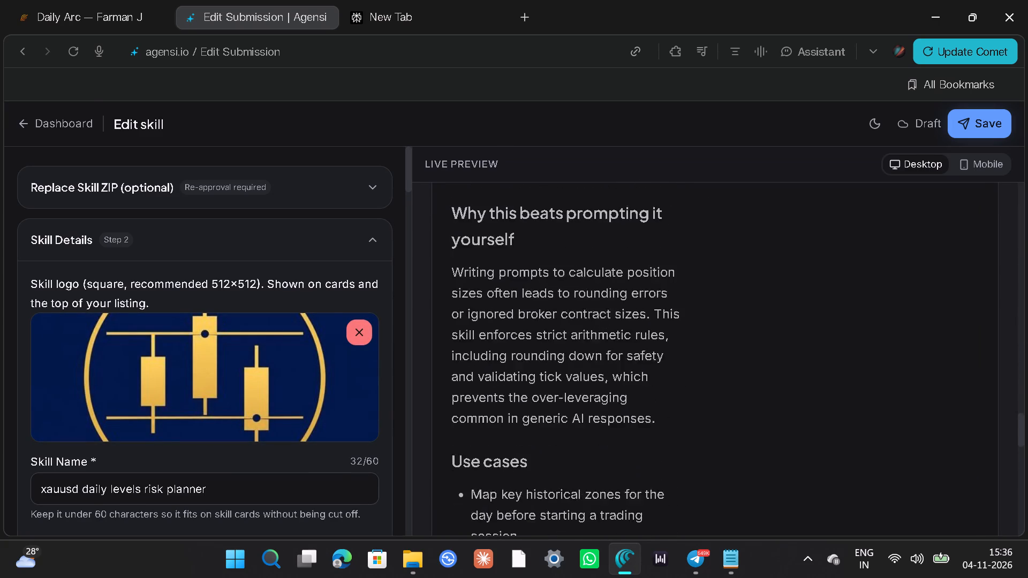
scroll(585, 400, "down", 2)
scroll(585, 400, "up", 7)
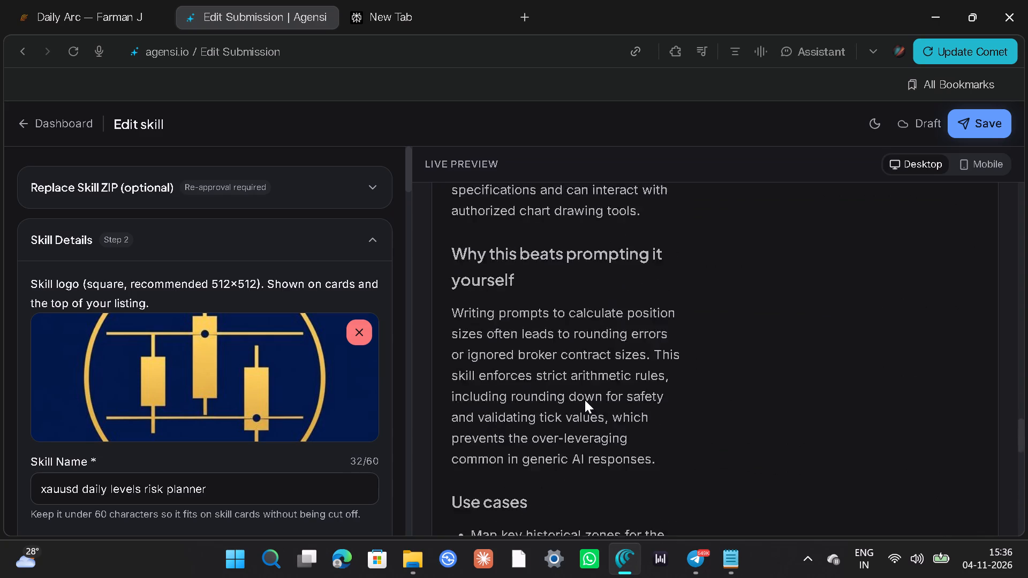
scroll(585, 400, "up", 2)
scroll(585, 400, "down", 1)
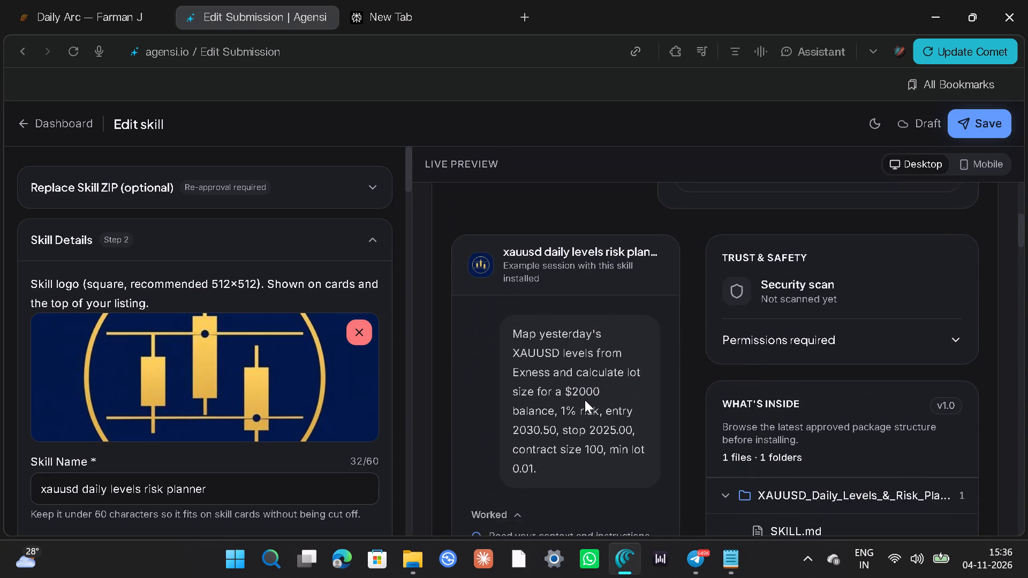
Read the example session in the live preview, from the sample XAUUSD prompt through the XAUUSD Session Map.
scroll(585, 400, "down", 1)
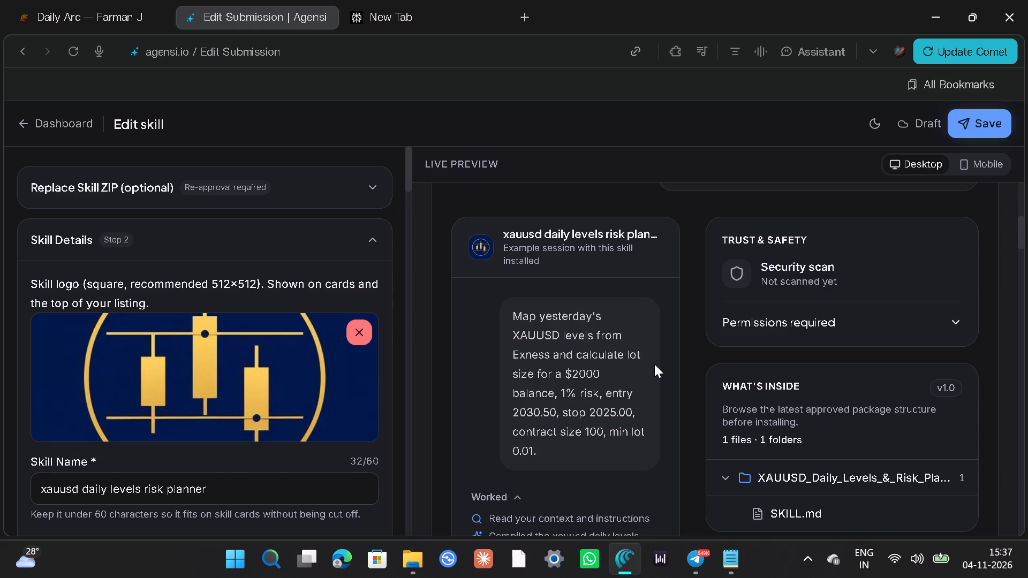
scroll(604, 386, "down", 1)
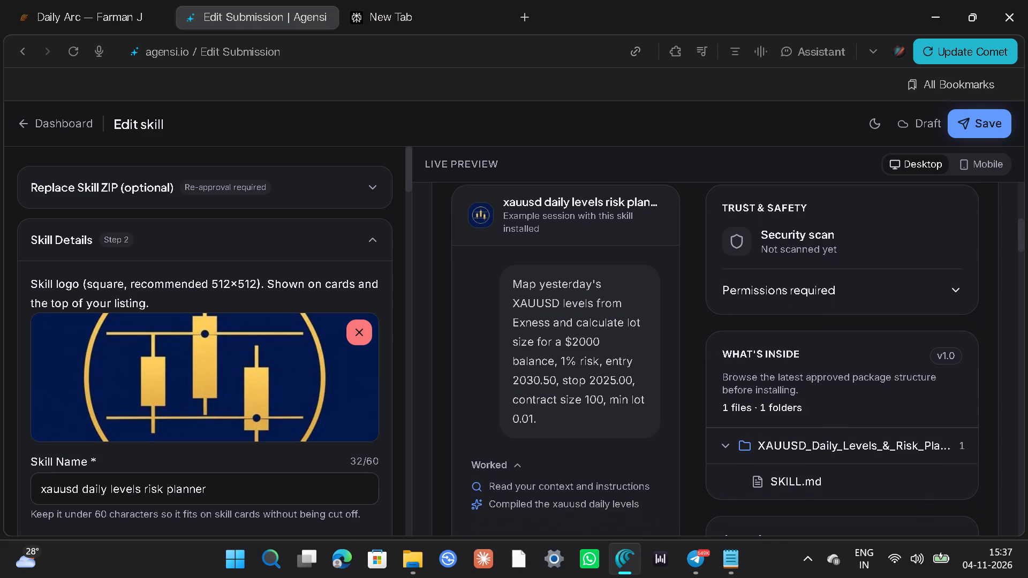
scroll(604, 386, "down", 2)
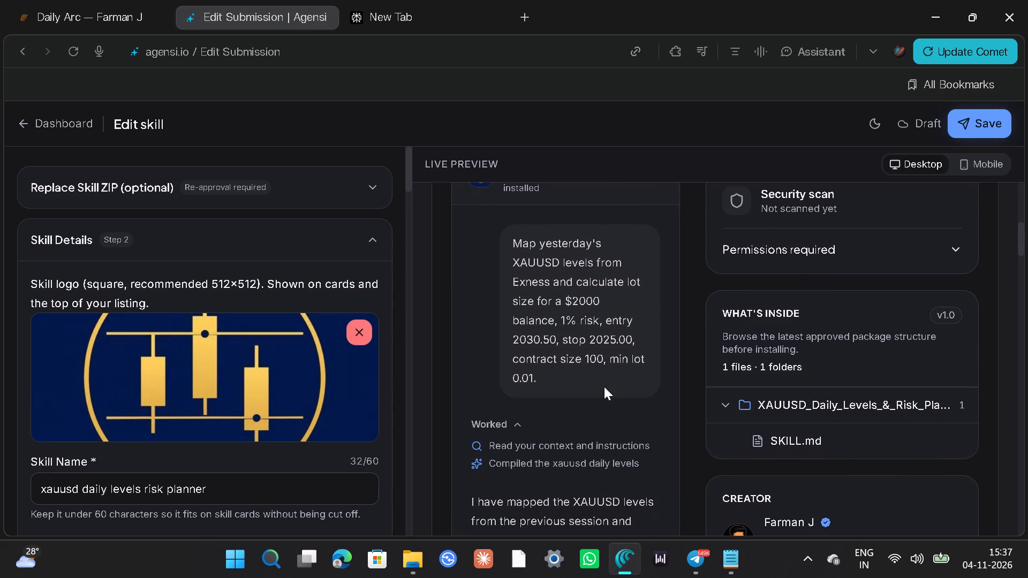
scroll(604, 386, "down", 2)
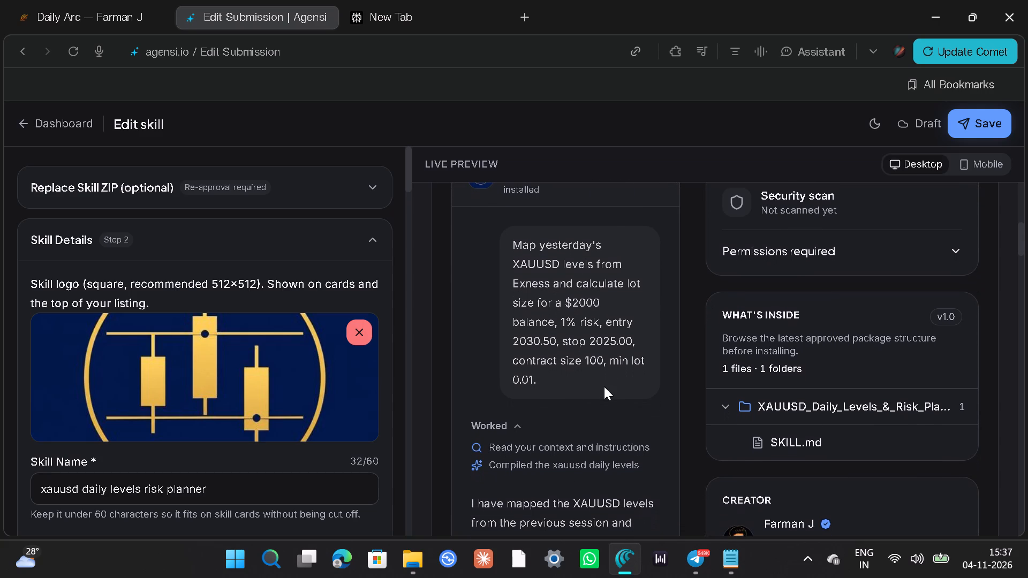
scroll(604, 386, "down", 2)
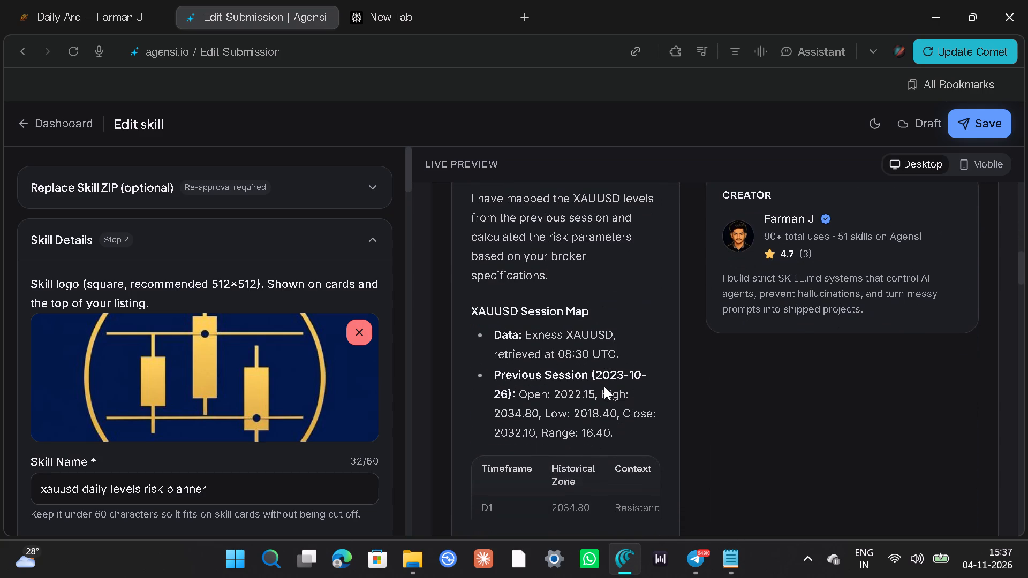
scroll(604, 386, "right", 1)
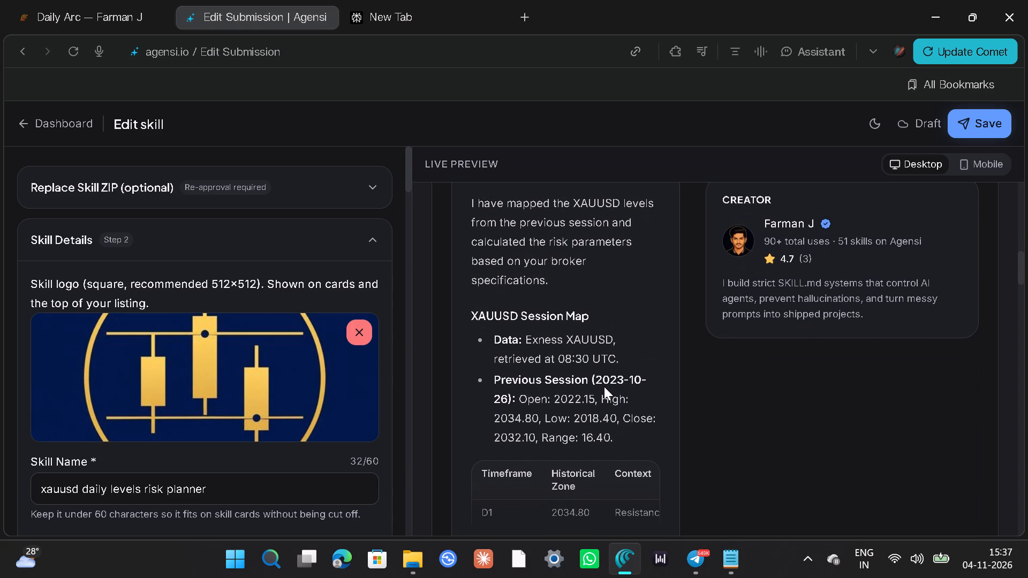
scroll(604, 386, "right", 3)
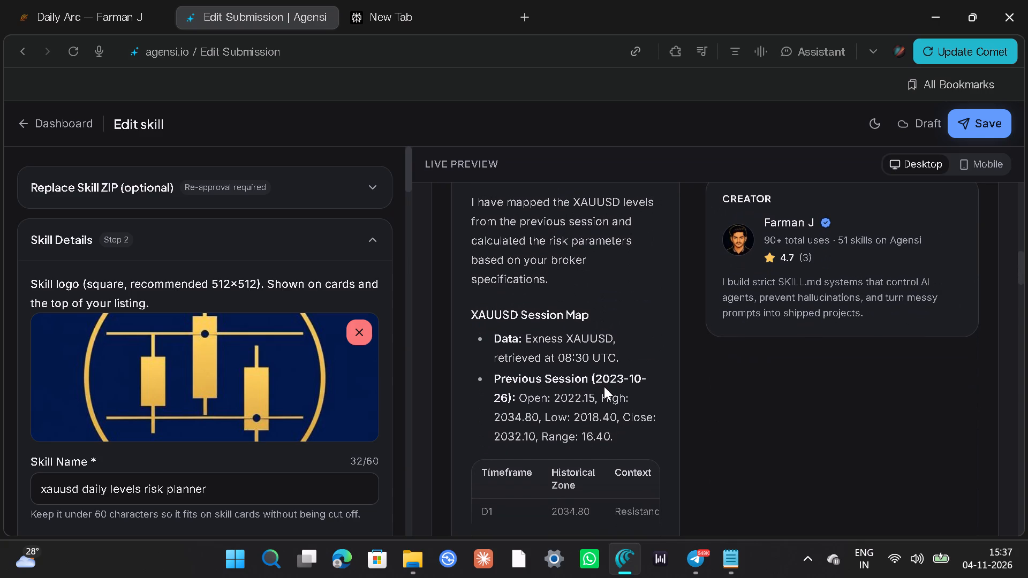
scroll(604, 386, "right", 1)
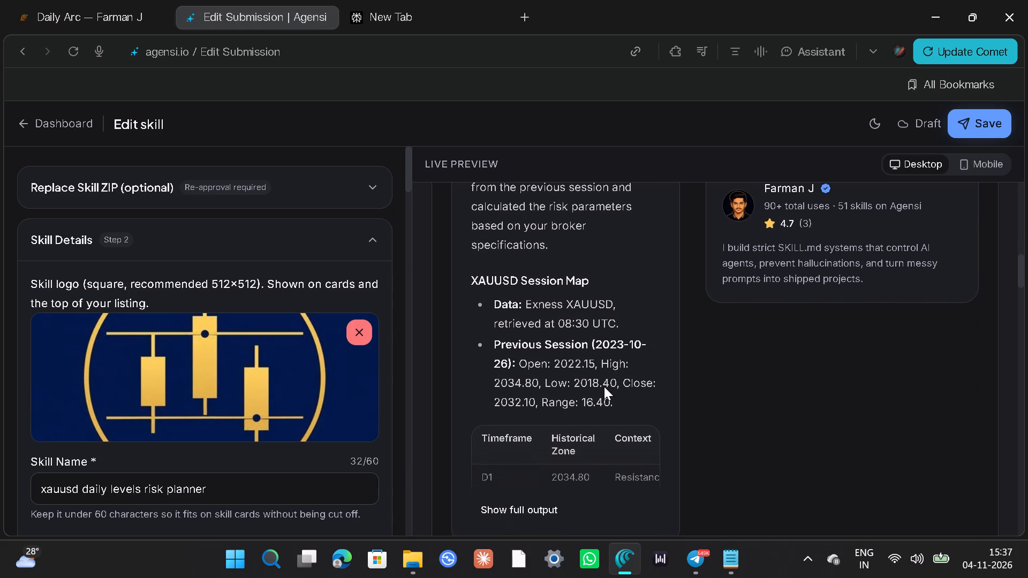
scroll(604, 386, "right", 1)
Expand the example session's full output and read the historical zone table, Position-Size Plan and Next steps.
scroll(604, 386, "down", 1)
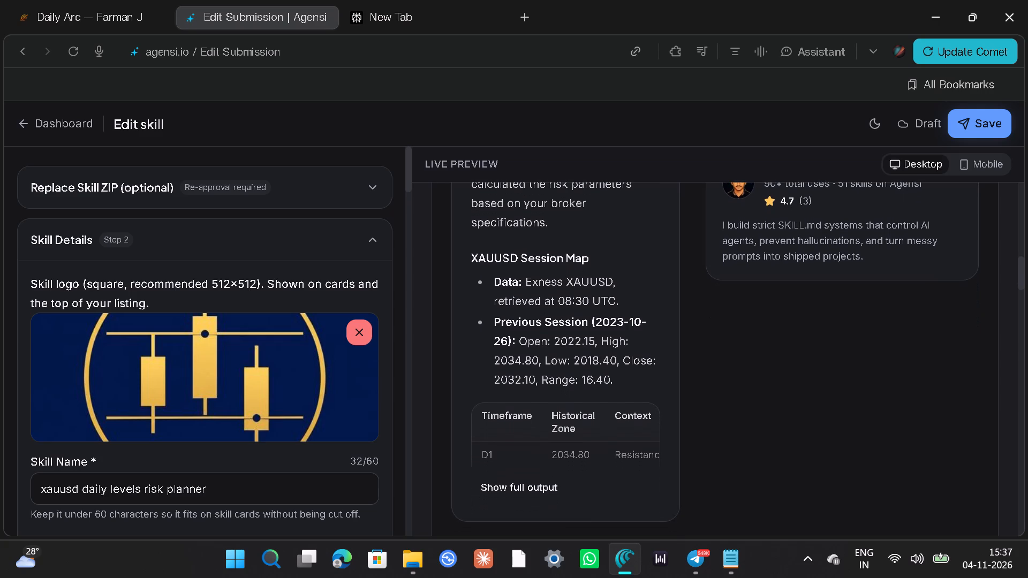
scroll(604, 386, "down", 2)
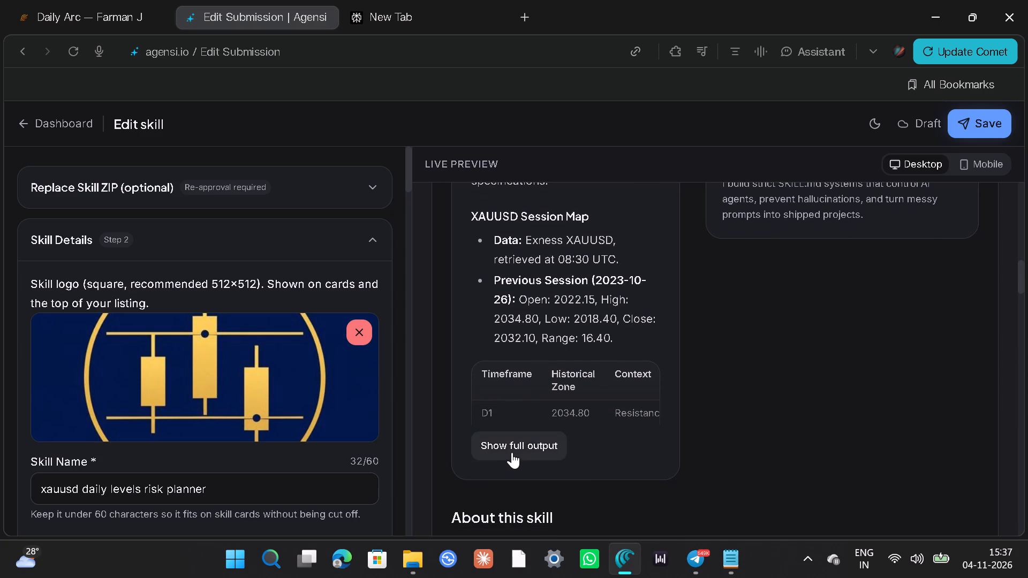
left_click(512, 452)
scroll(634, 386, "down", 2)
scroll(634, 386, "left", 1)
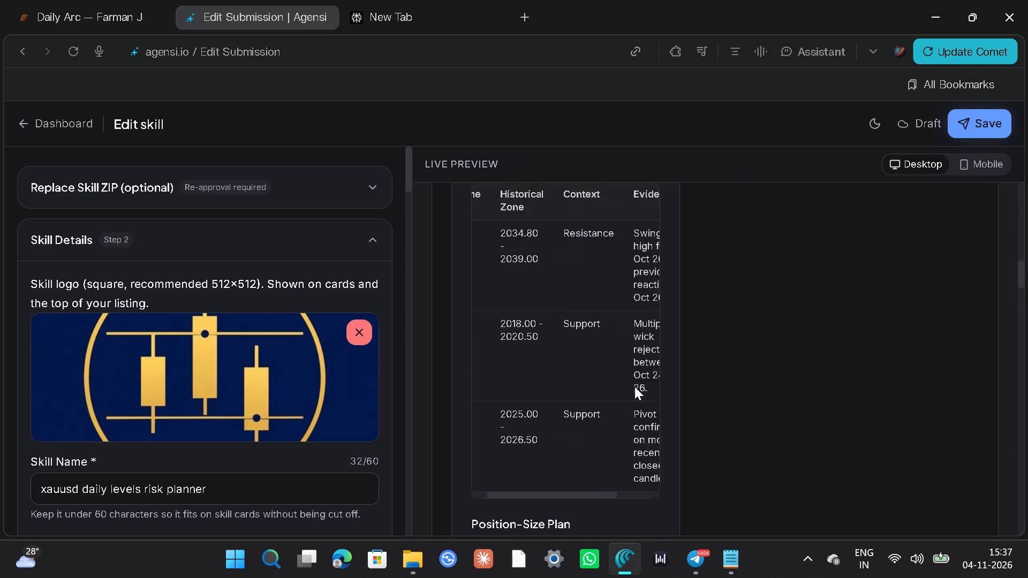
scroll(634, 386, "left", 1)
scroll(634, 386, "right", 1)
scroll(634, 386, "down", 1)
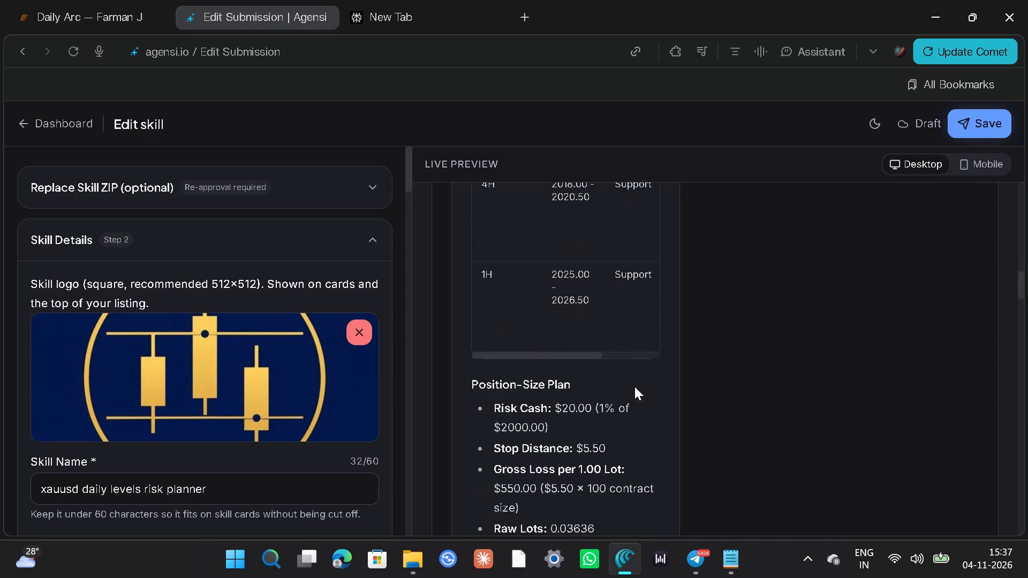
scroll(634, 386, "down", 2)
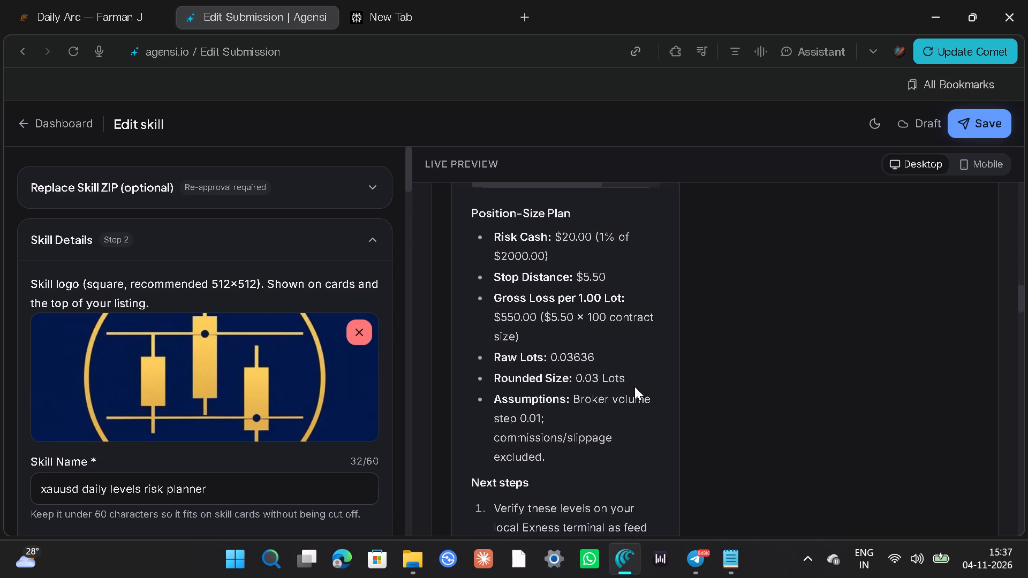
scroll(634, 386, "down", 2)
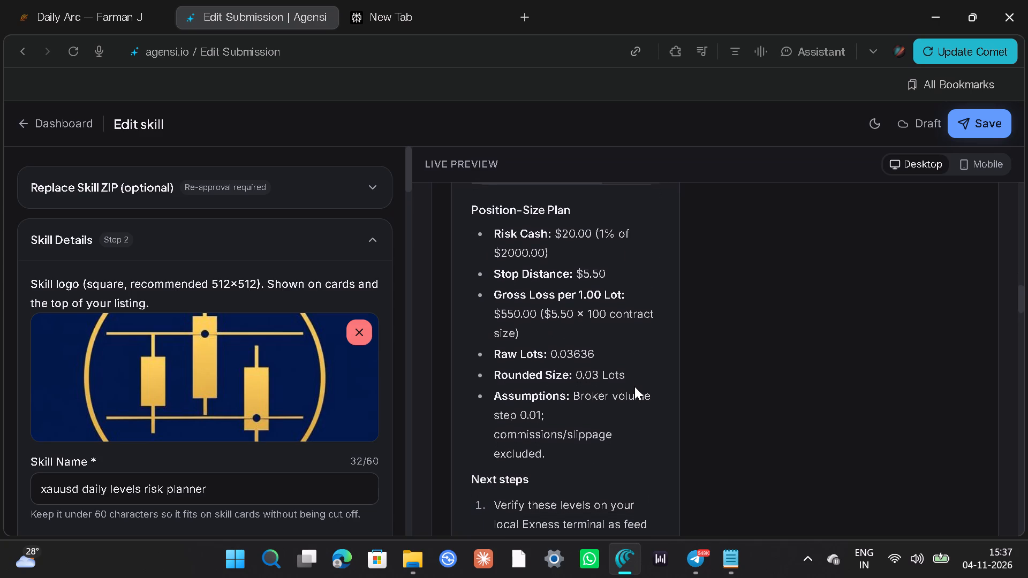
scroll(634, 386, "down", 2)
Recheck the top of the live preview, covering the listing header, price card, example prompt, Trust & Safety and What's Inside sections.
scroll(634, 386, "up", 1)
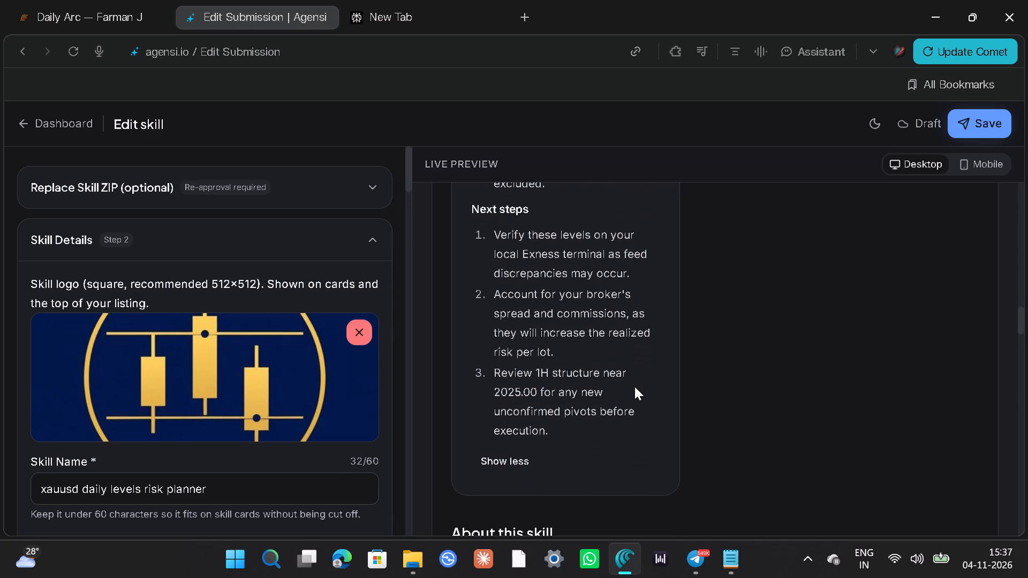
scroll(634, 386, "up", 1)
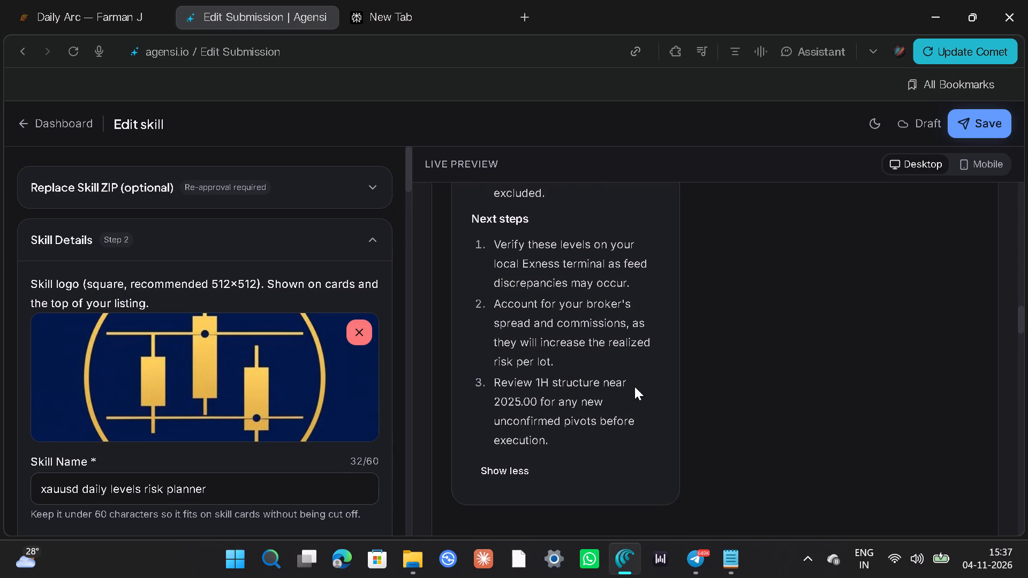
scroll(634, 386, "up", 2)
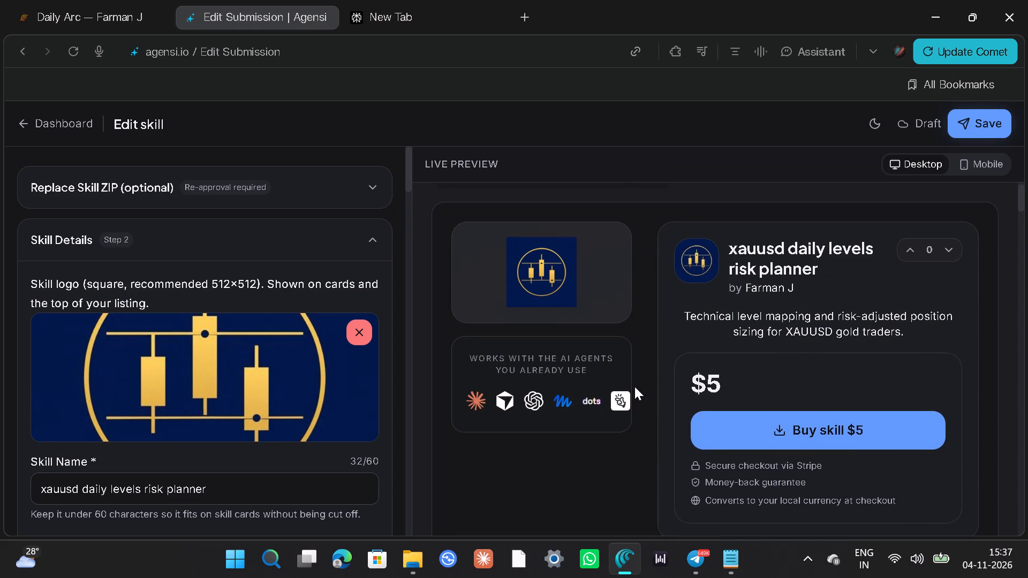
scroll(634, 386, "down", 3)
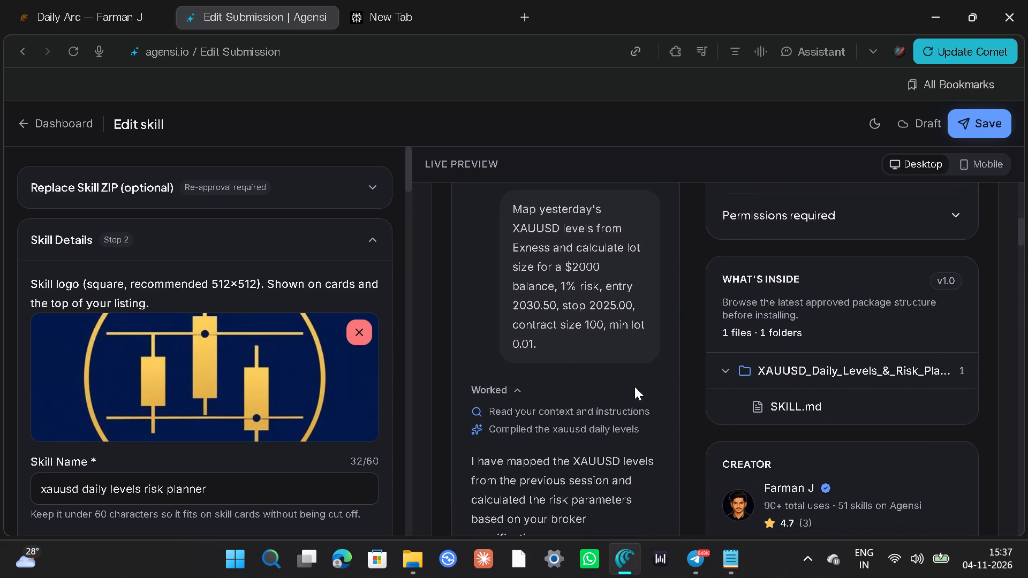
scroll(634, 386, "up", 1)
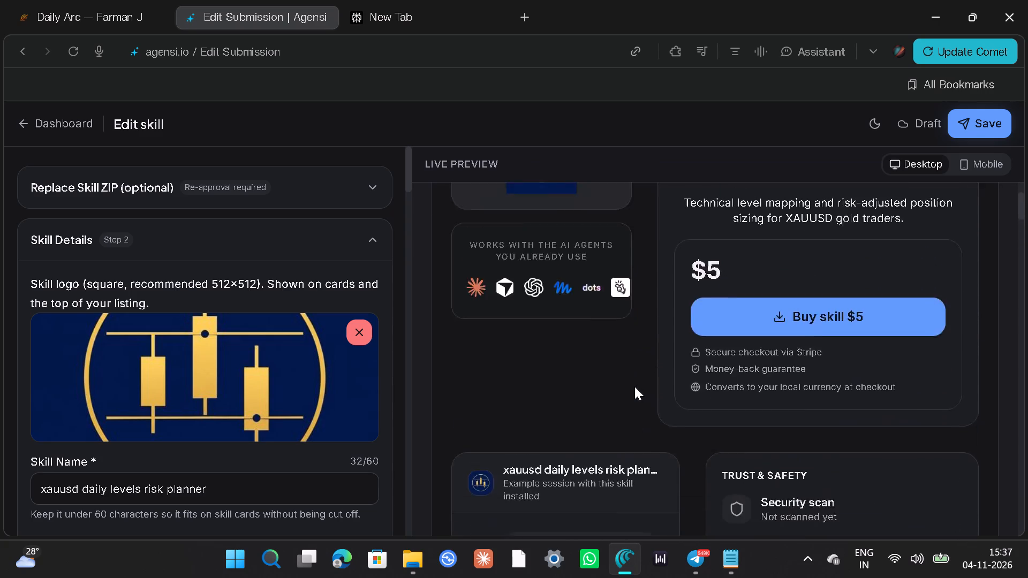
scroll(634, 386, "down", 6)
scroll(634, 386, "up", 1)
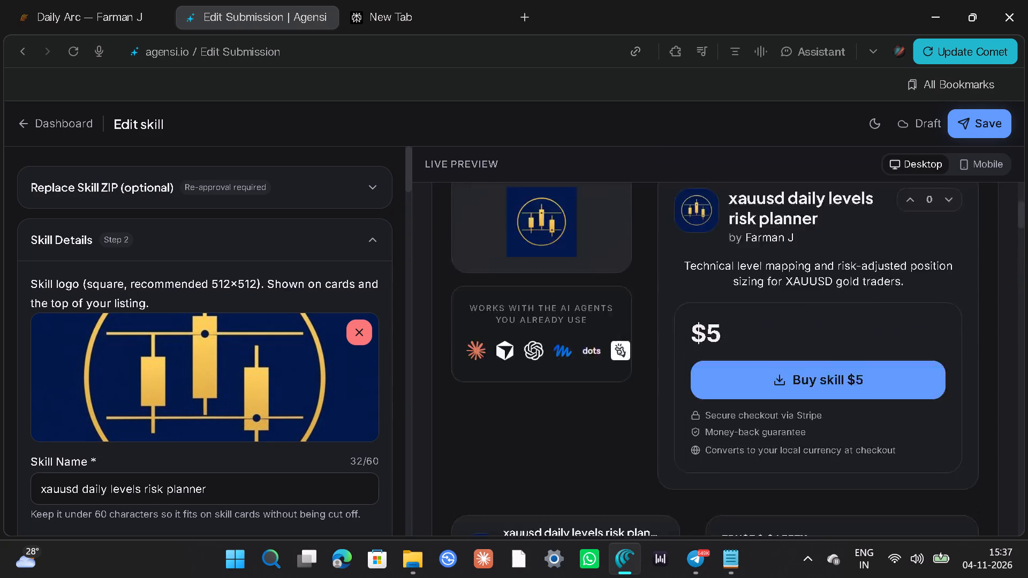
scroll(634, 386, "up", 1)
scroll(634, 386, "down", 2)
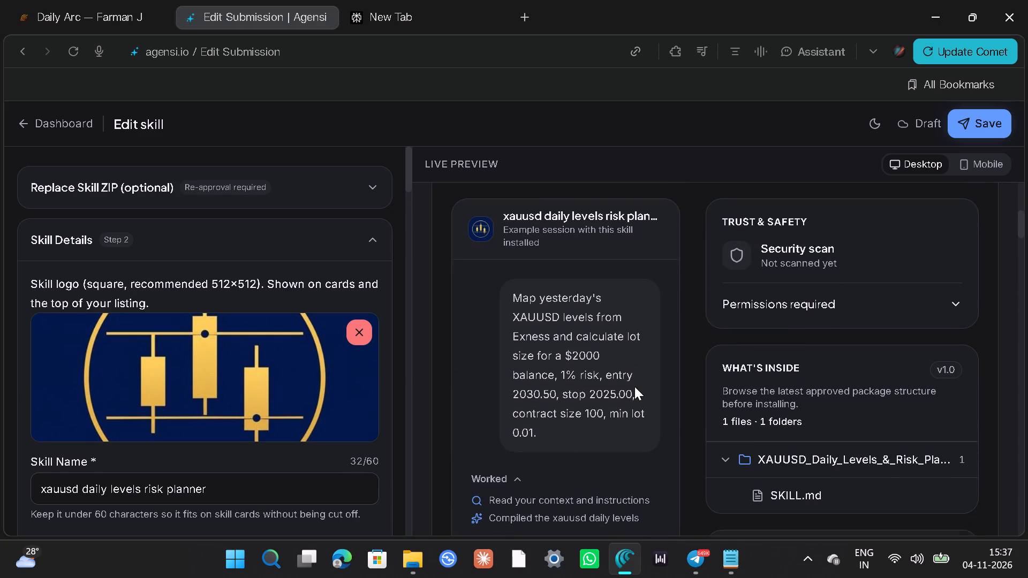
scroll(634, 386, "down", 1)
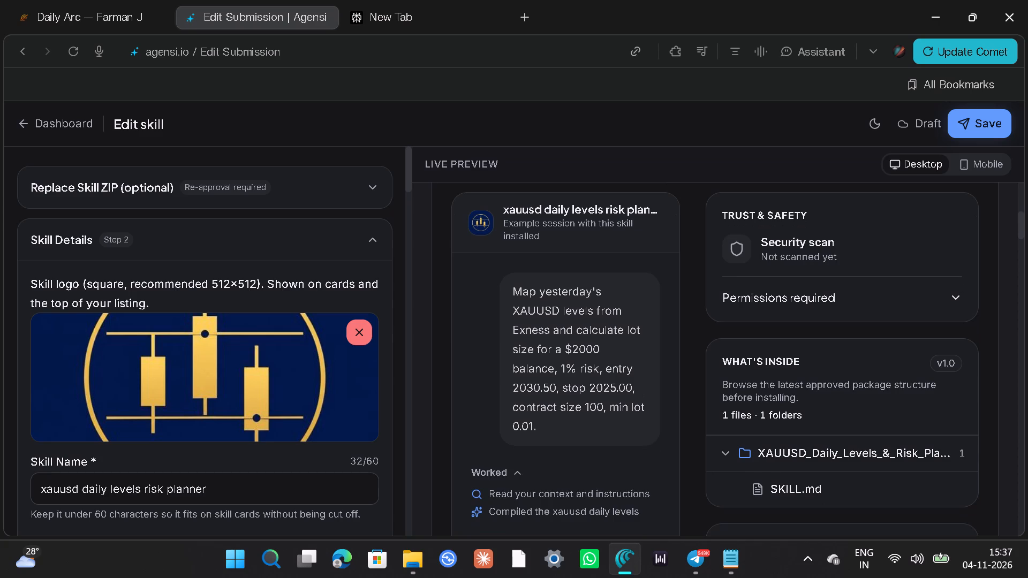
scroll(634, 386, "right", 1)
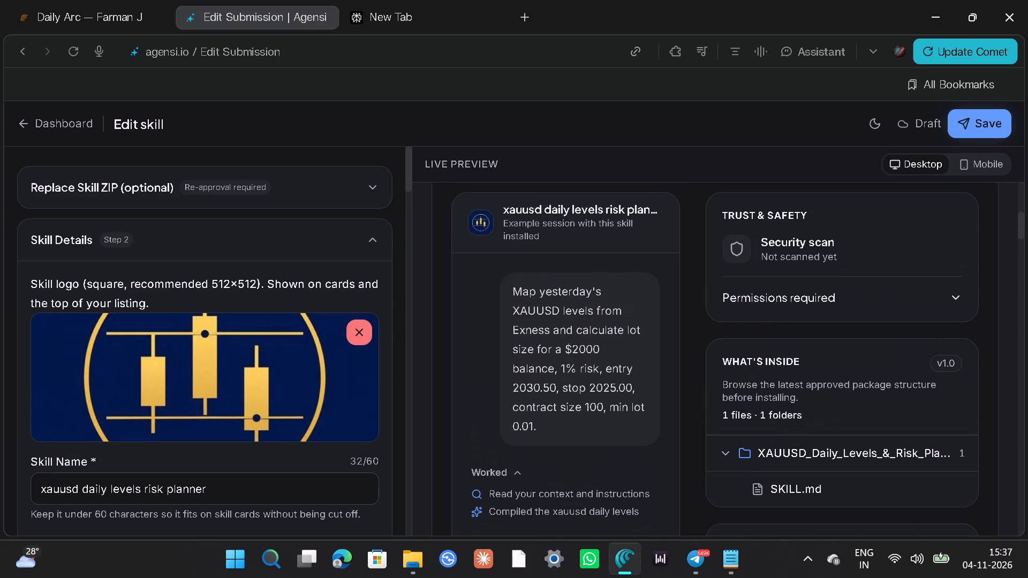
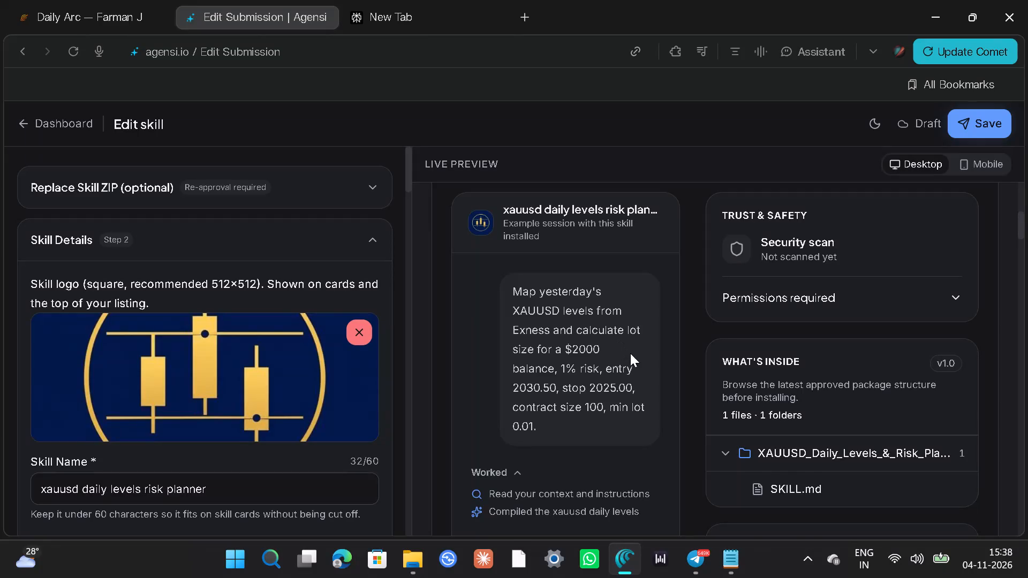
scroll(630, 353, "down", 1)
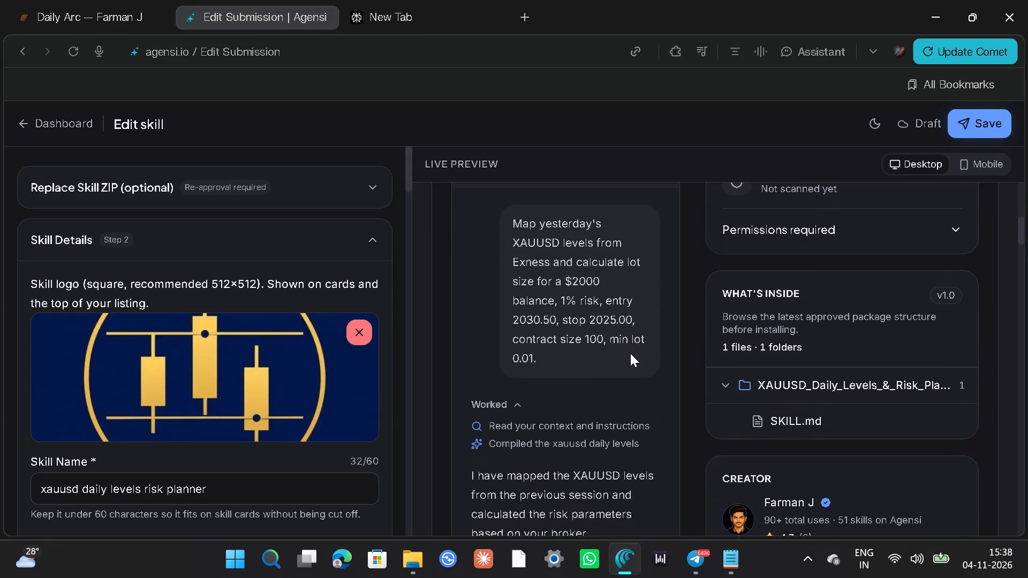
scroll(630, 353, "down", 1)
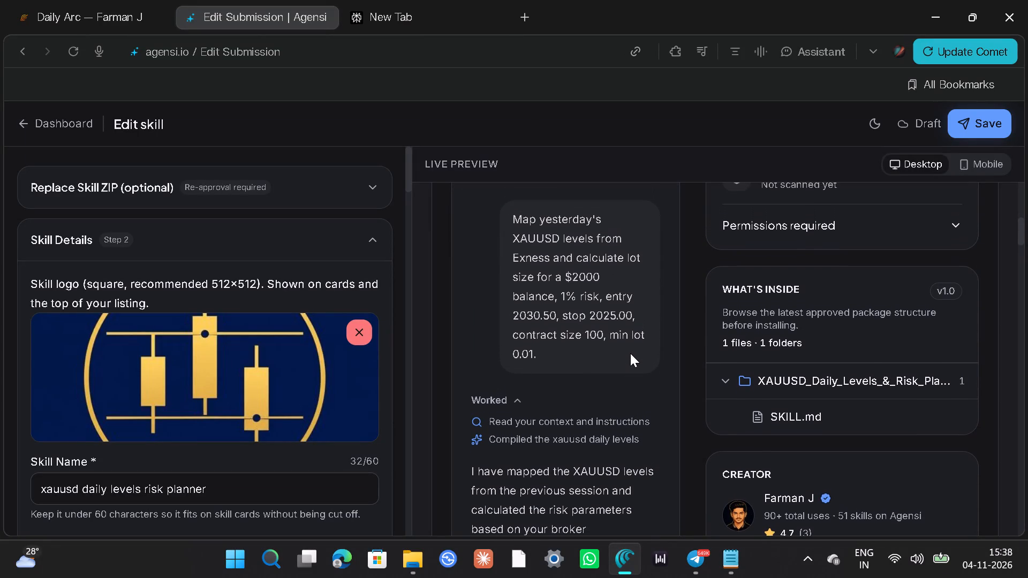
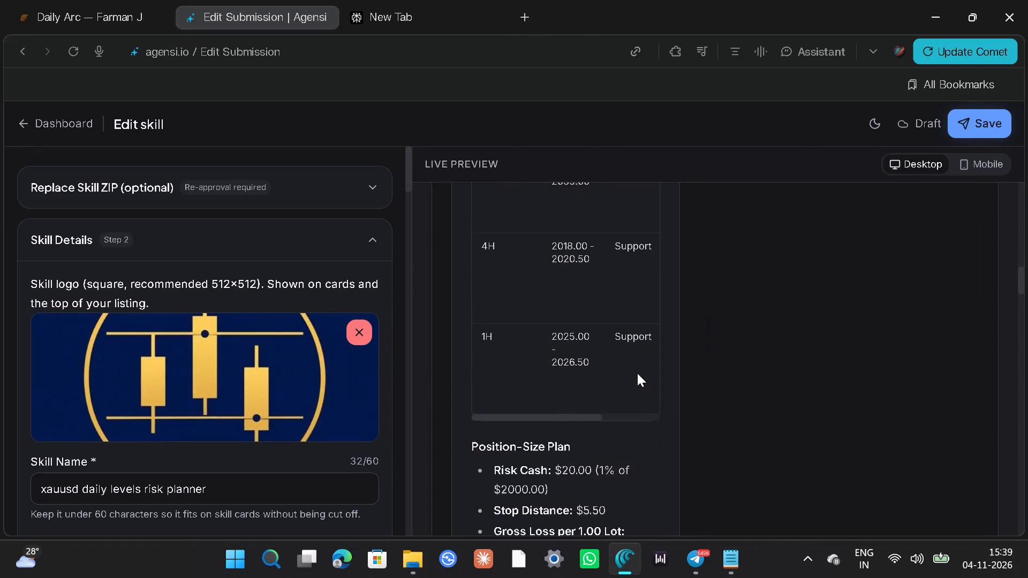
Review the live preview's example session, from the XAUUSD session map and position-size plan to the next steps and skill description.
scroll(637, 373, "left", 3)
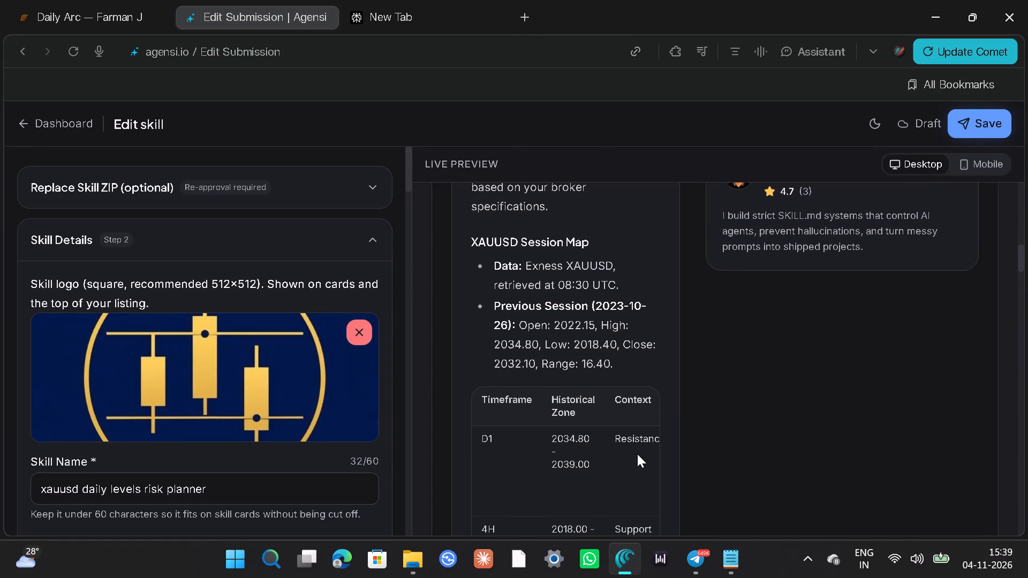
scroll(638, 476, "down", 2)
scroll(638, 476, "left", 3)
scroll(638, 476, "down", 2)
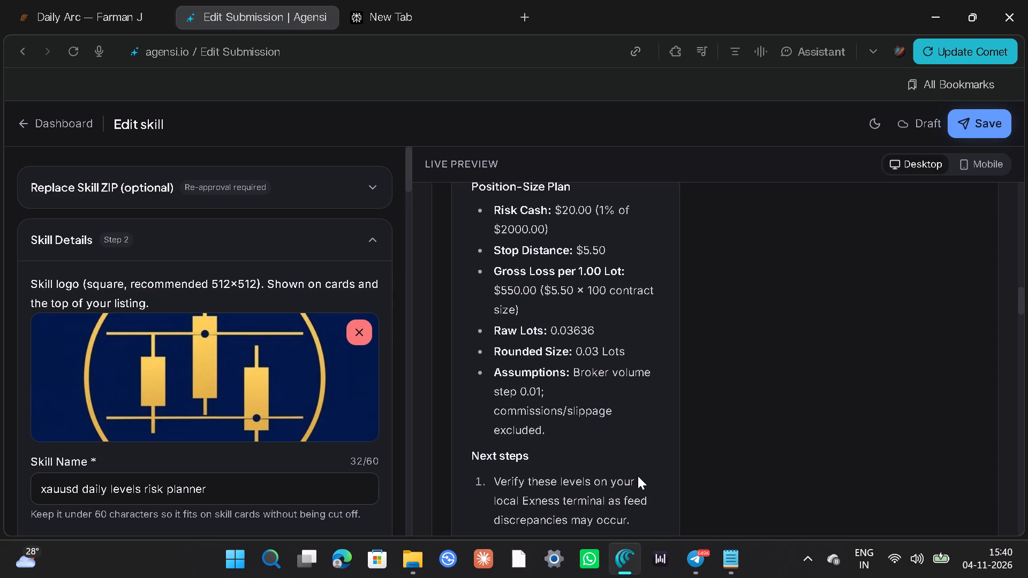
scroll(617, 417, "down", 2)
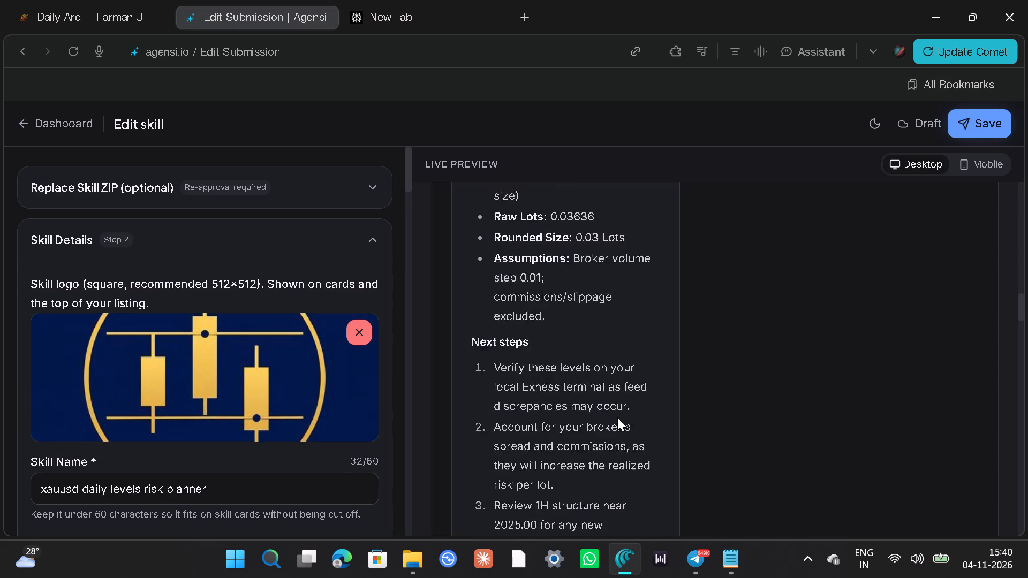
scroll(617, 417, "down", 5)
scroll(617, 417, "up", 2)
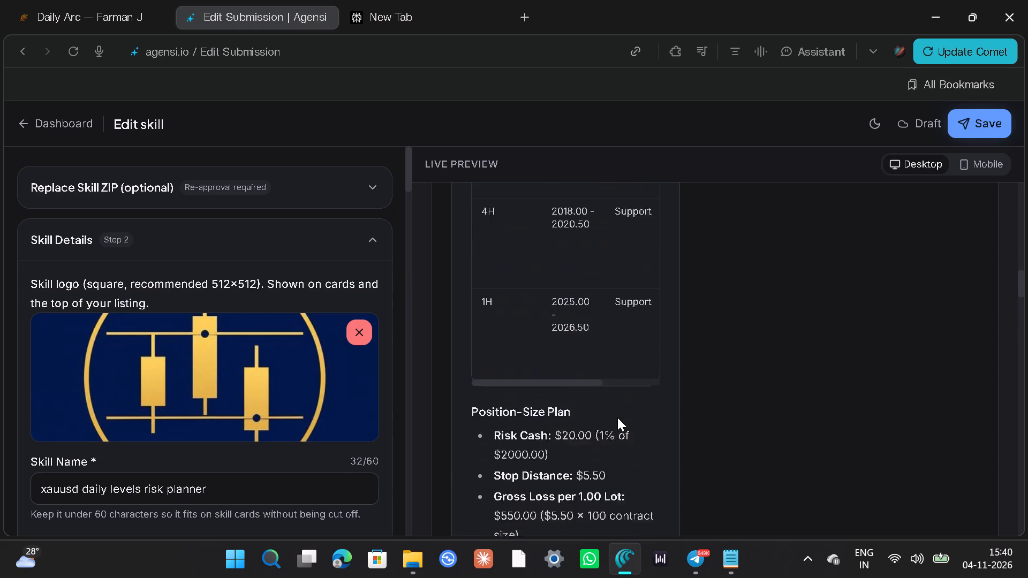
scroll(617, 417, "down", 6)
scroll(617, 417, "up", 2)
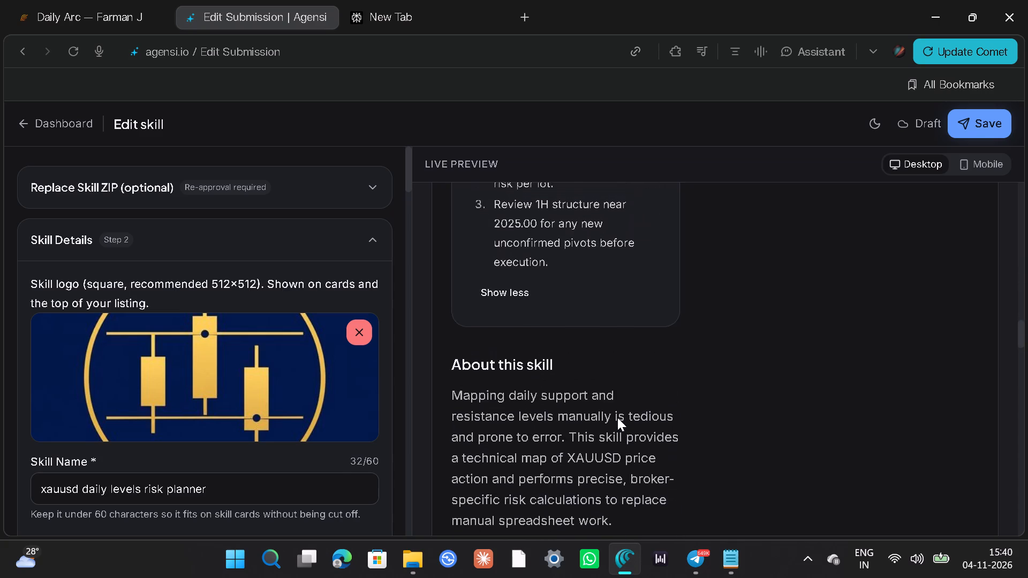
scroll(617, 417, "up", 2)
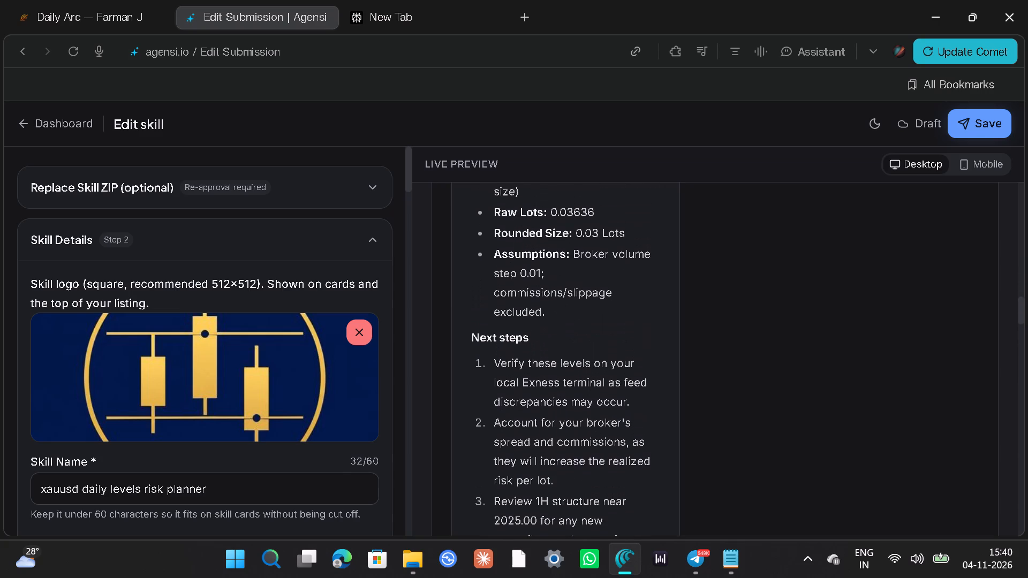
scroll(617, 417, "up", 2)
scroll(617, 417, "down", 1)
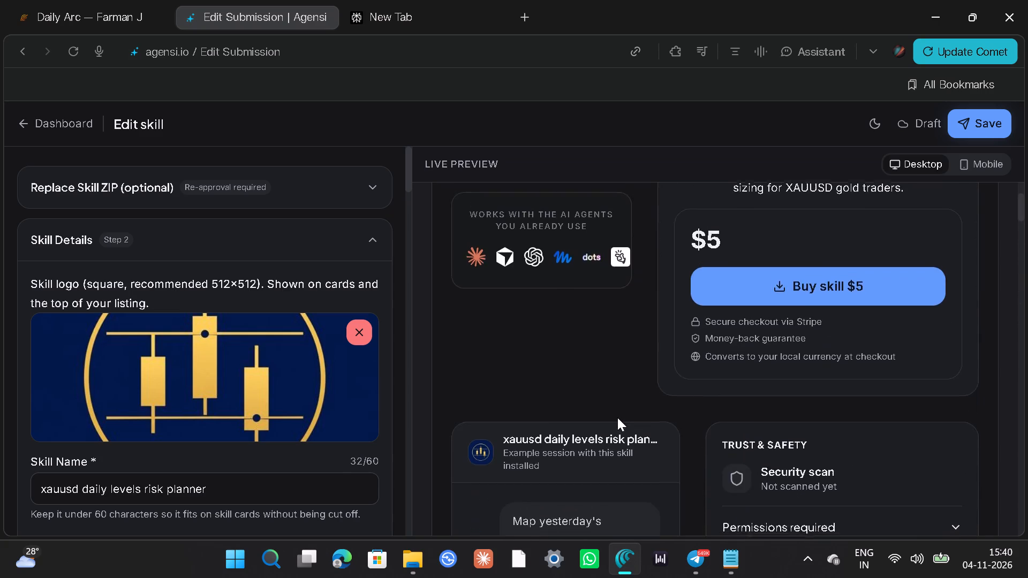
scroll(617, 417, "down", 1)
scroll(617, 417, "up", 7)
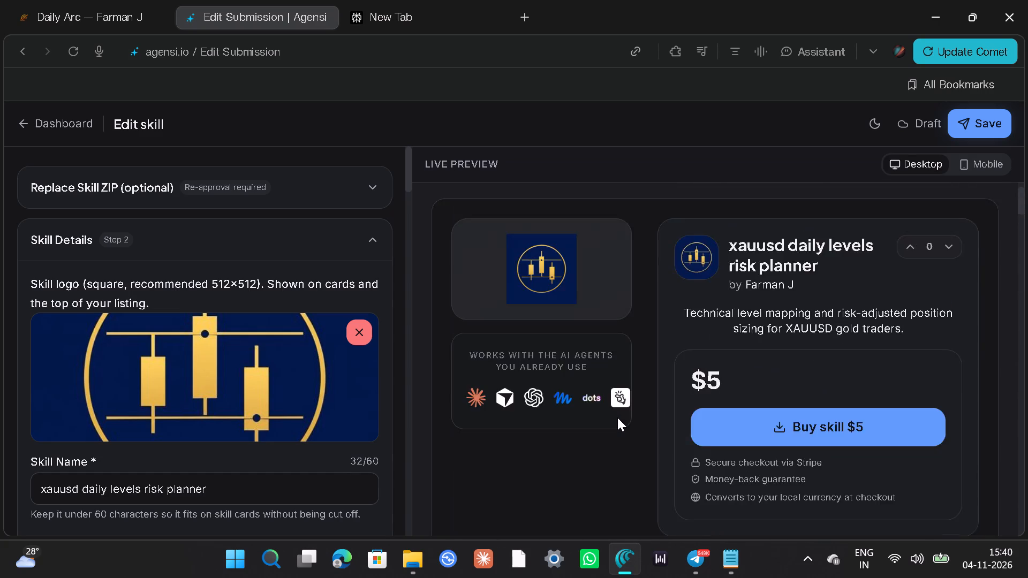
Check the rest of the listing preview down to the tags, known limitations and frequently asked questions, and skim the edit form's fields.
scroll(617, 417, "down", 3)
scroll(617, 417, "up", 1)
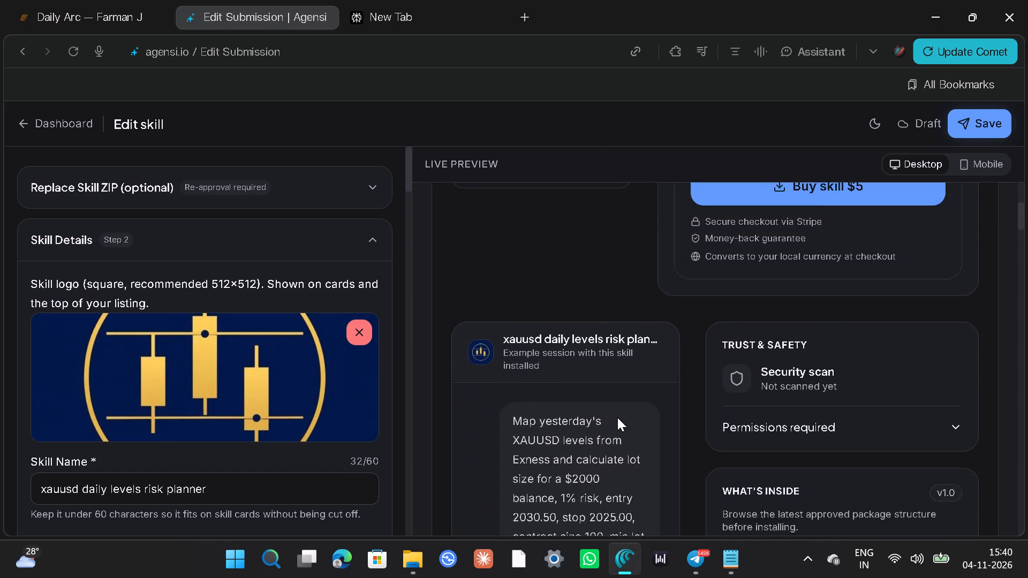
scroll(617, 417, "down", 2)
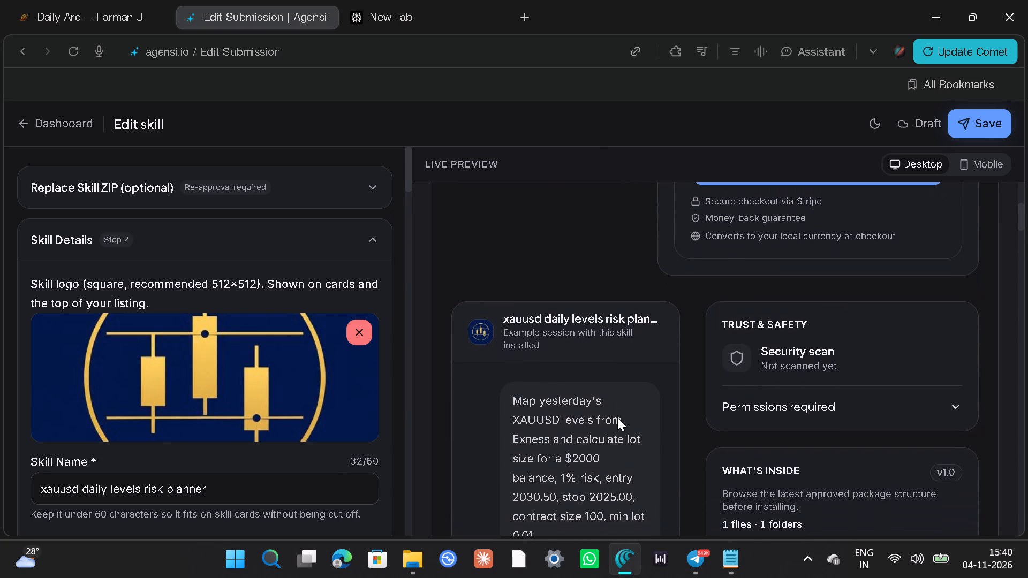
scroll(617, 417, "down", 2)
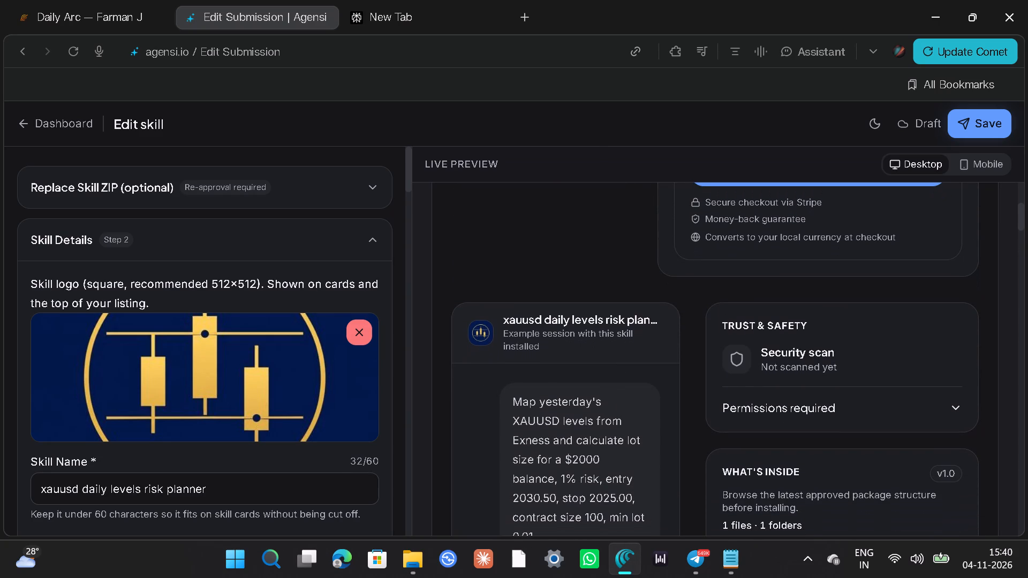
scroll(546, 354, "down", 8)
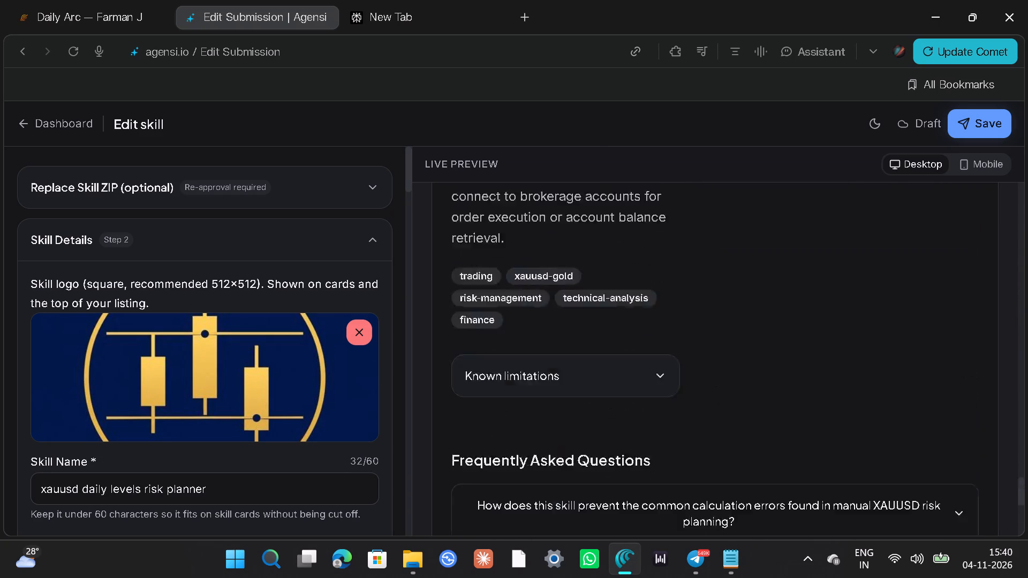
scroll(159, 415, "down", 13)
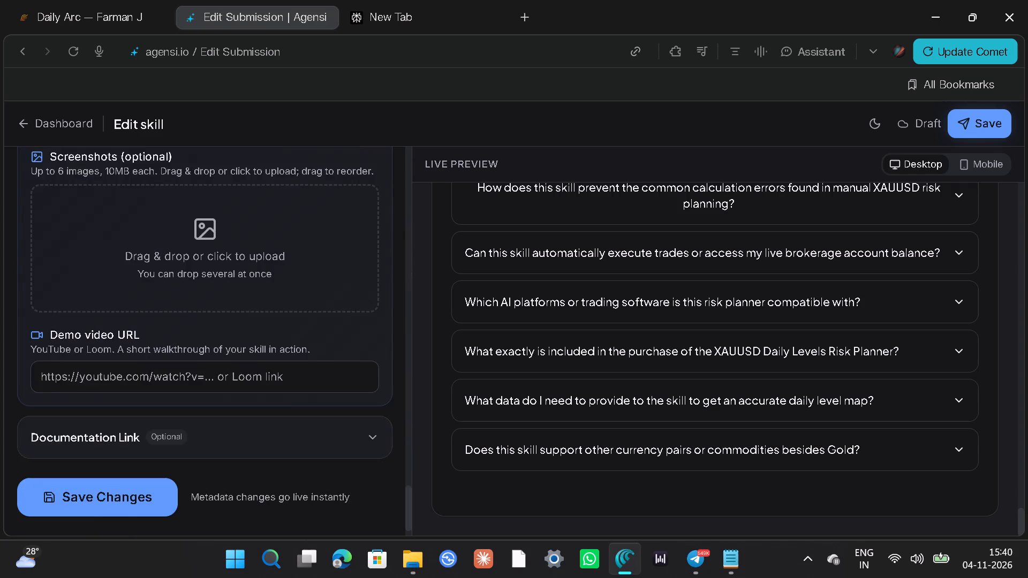
scroll(159, 415, "up", 10)
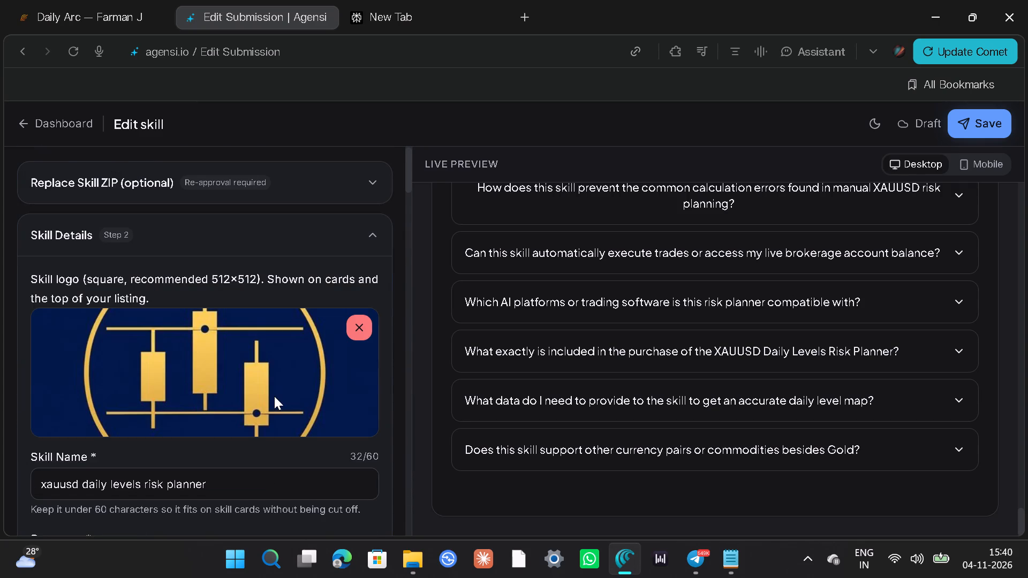
scroll(274, 396, "down", 10)
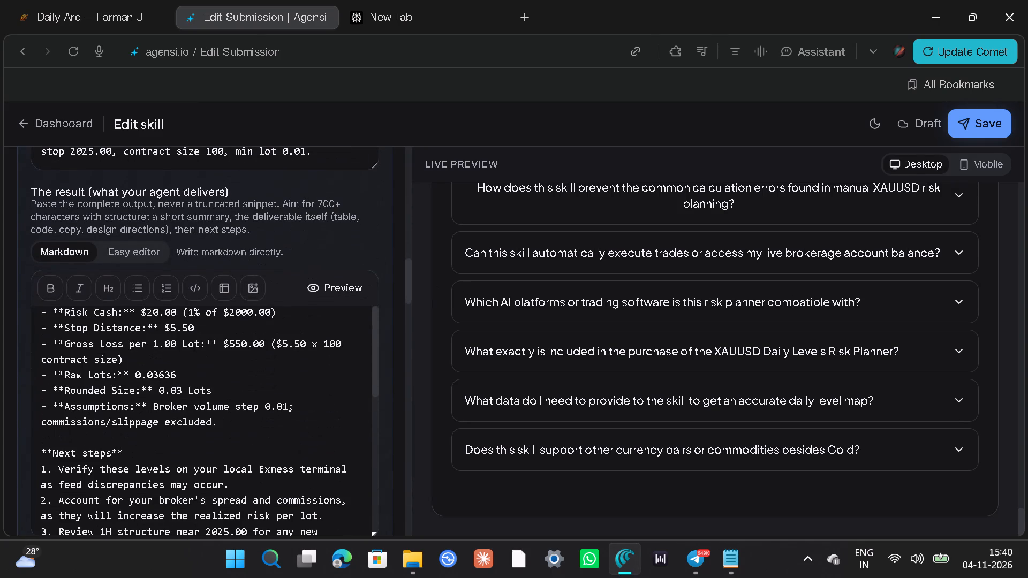
Leave the skill editor and return to the Agensi dashboard.
left_click(59, 128)
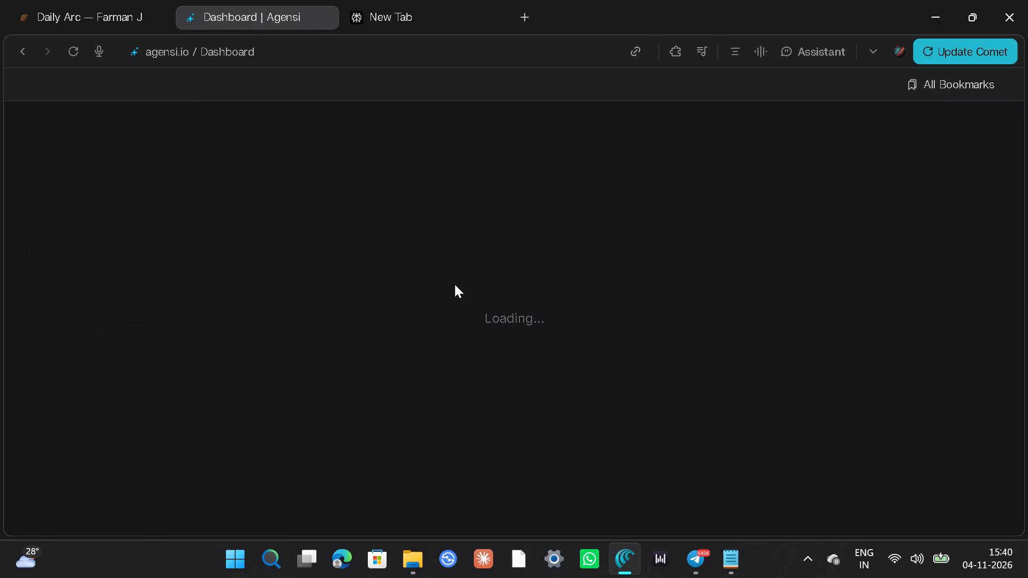